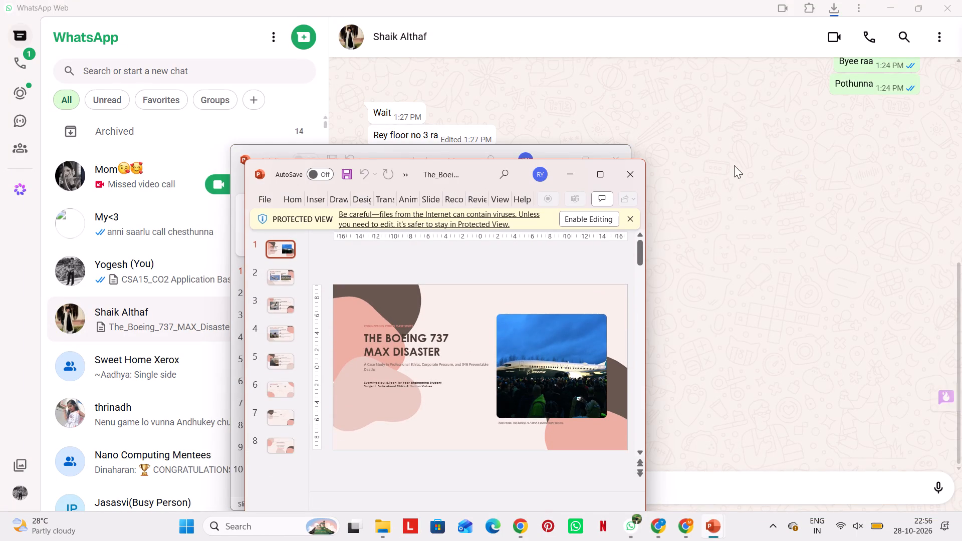
Maximize the window of the protected Boeing 737 MAX disaster presentation.
{"action": "left_click", "coordinate": [609, 179]}
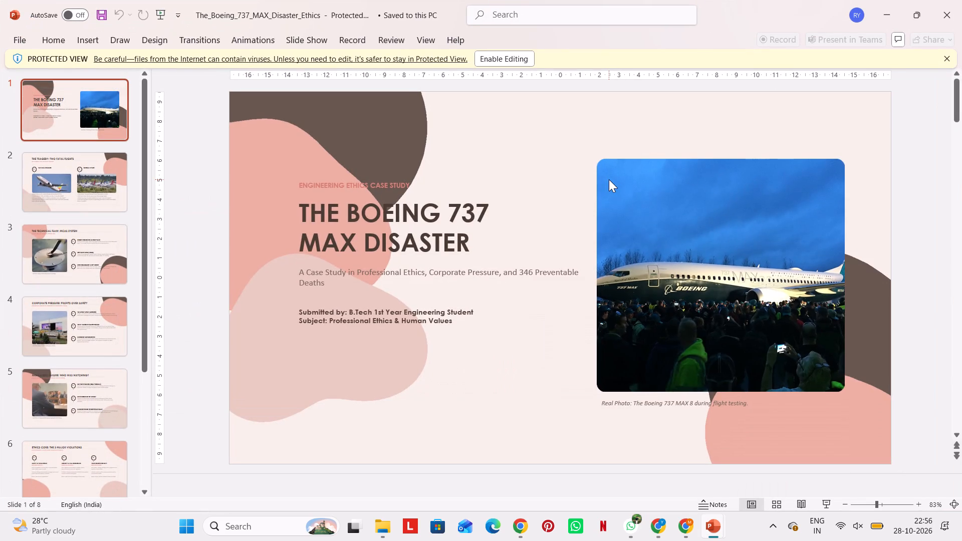
Set the computer's display brightness to 85 and return to the presentation.
{"action": "left_click", "coordinate": [846, 528]}
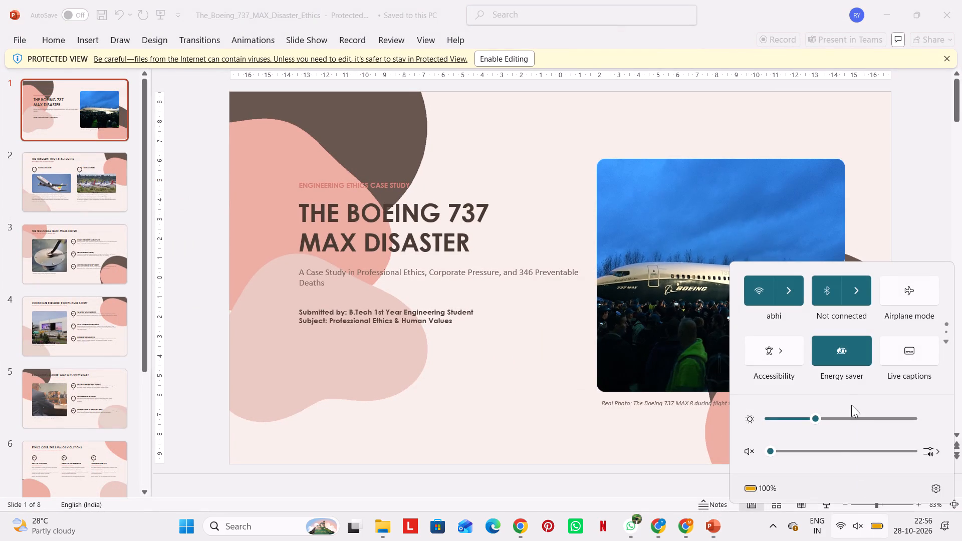
{"action": "left_click", "coordinate": [890, 419]}
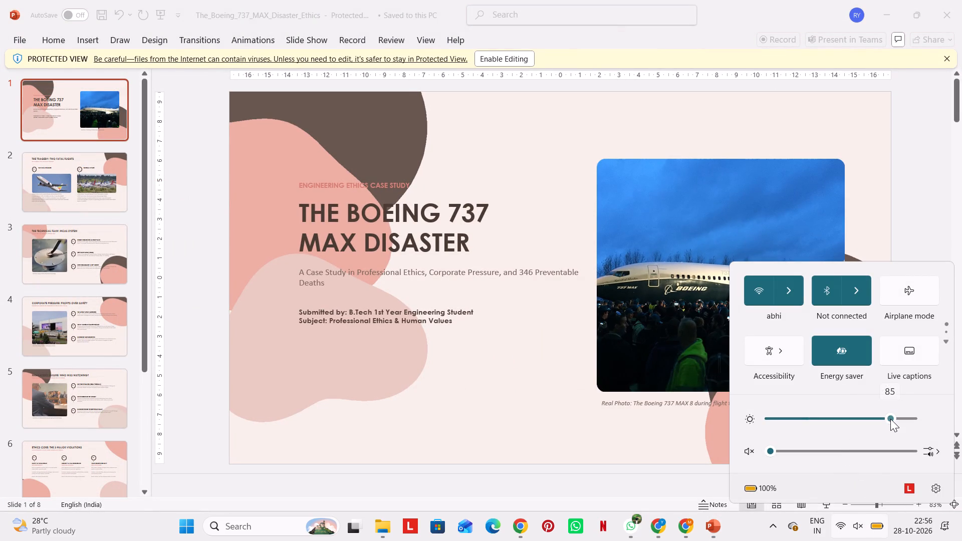
{"action": "left_click", "coordinate": [412, 410]}
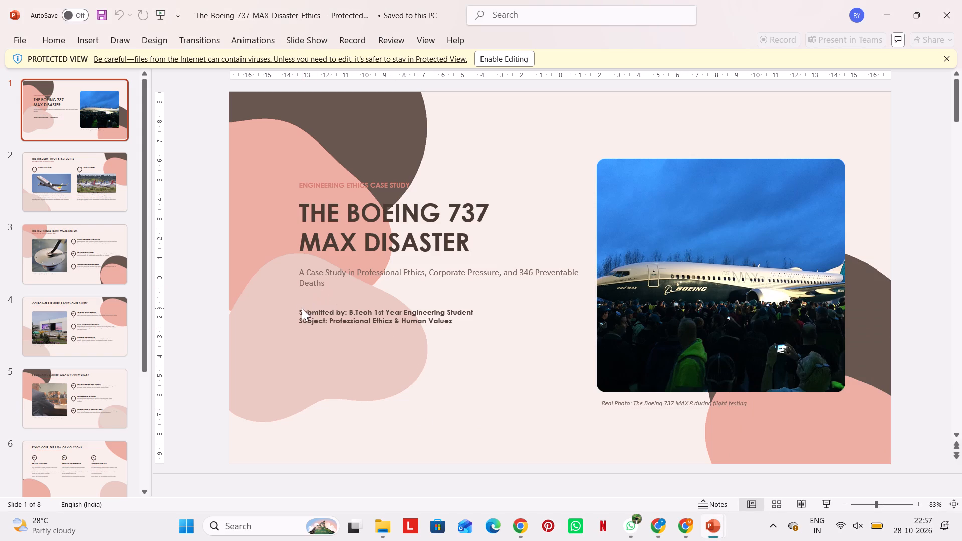
Take the Boeing 737 MAX disaster presentation out of Protected View by enabling editing.
{"action": "double_click", "coordinate": [300, 311]}
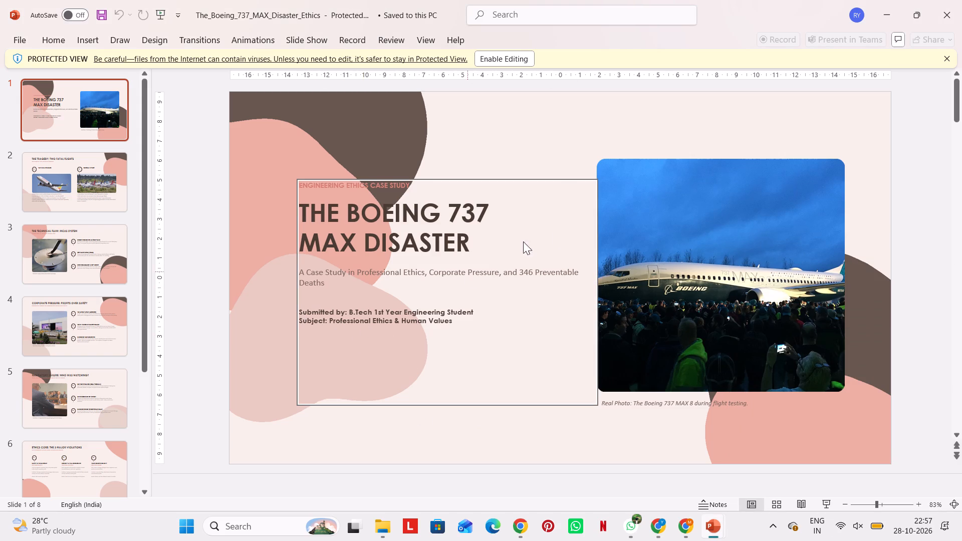
{"action": "left_click", "coordinate": [518, 51]}
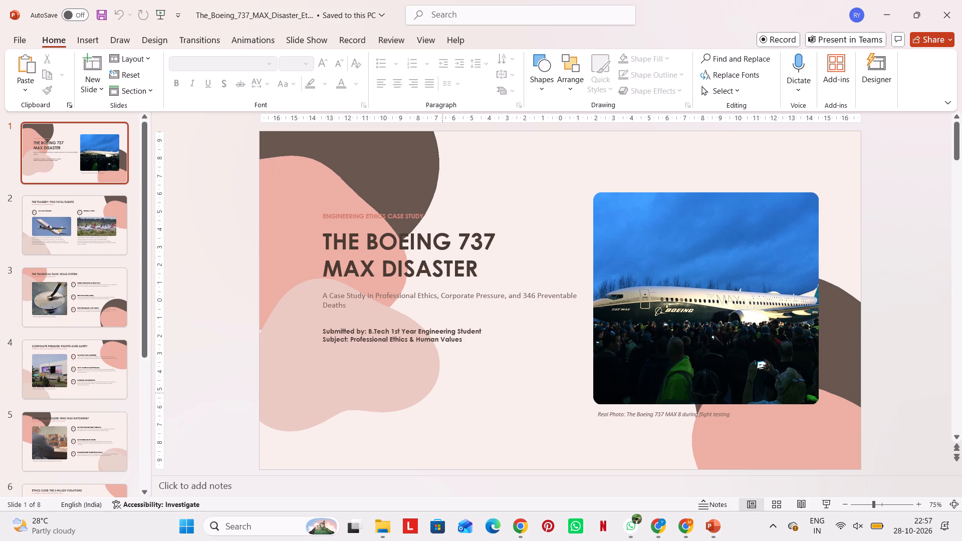
Clear the "Submitted by" and "Subject" lines from the title slide's text box.
{"action": "double_click", "coordinate": [339, 329]}
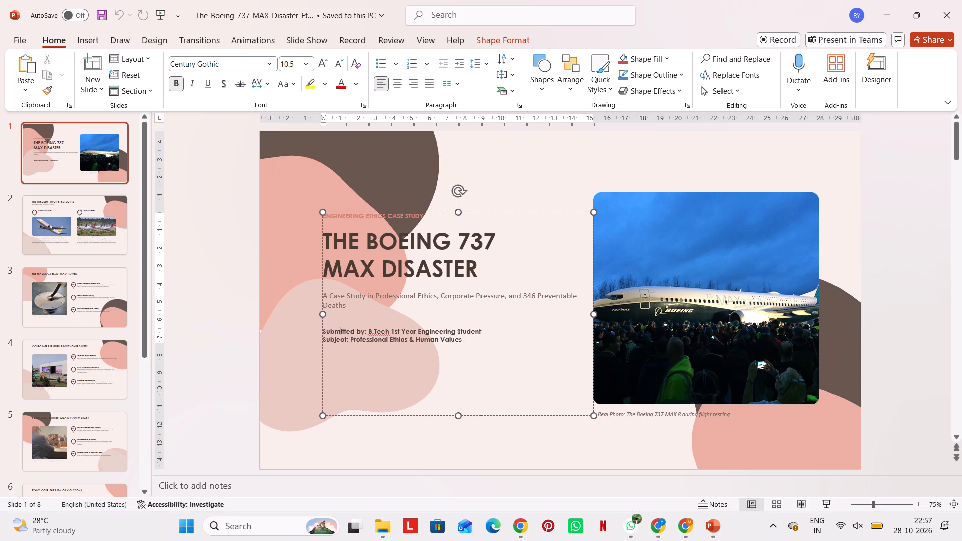
{"action": "left_click_drag", "start_coordinate": [326, 330], "coordinate": [470, 345]}
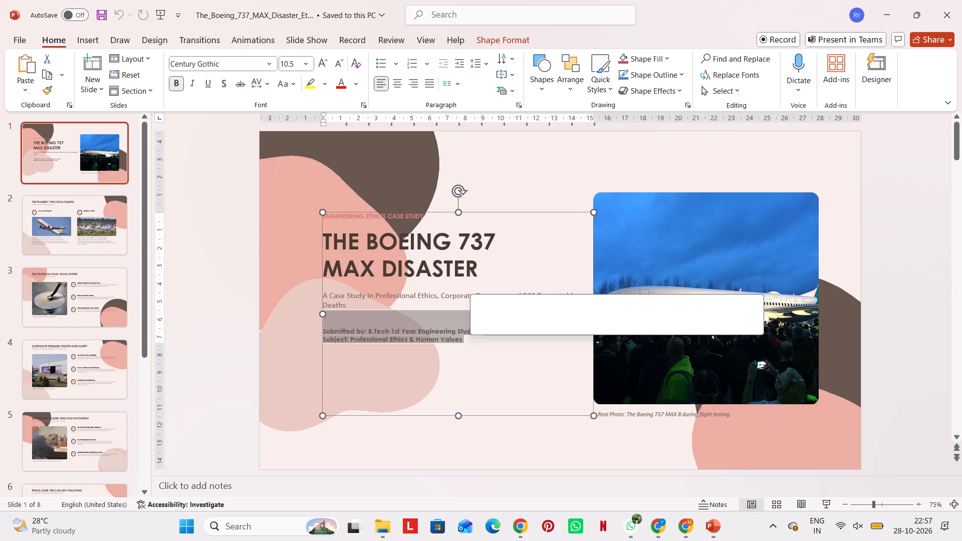
{"action": "key", "text": "space"}
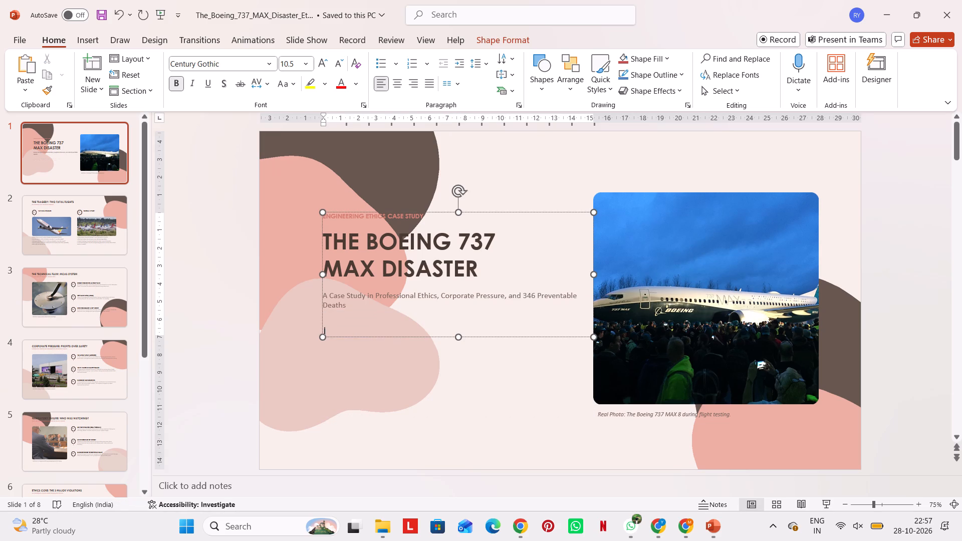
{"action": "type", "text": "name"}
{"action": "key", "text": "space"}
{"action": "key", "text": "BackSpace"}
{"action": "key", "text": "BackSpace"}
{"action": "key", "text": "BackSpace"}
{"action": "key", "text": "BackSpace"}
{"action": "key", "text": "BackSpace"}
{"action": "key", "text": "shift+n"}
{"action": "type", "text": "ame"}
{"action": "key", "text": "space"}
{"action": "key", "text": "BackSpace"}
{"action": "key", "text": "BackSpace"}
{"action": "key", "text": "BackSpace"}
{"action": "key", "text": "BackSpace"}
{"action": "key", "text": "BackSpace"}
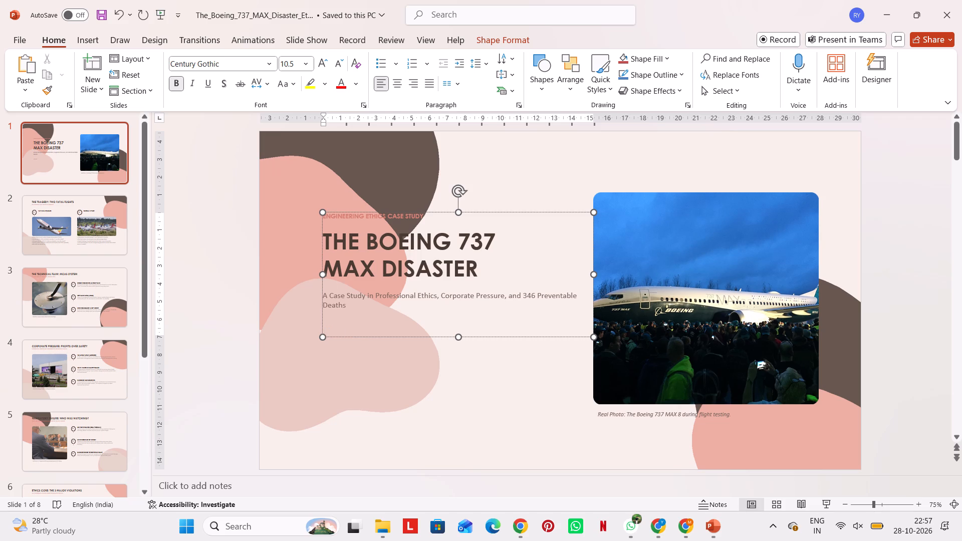
Enter the label "Presented by" on the emptied line below the subtitle.
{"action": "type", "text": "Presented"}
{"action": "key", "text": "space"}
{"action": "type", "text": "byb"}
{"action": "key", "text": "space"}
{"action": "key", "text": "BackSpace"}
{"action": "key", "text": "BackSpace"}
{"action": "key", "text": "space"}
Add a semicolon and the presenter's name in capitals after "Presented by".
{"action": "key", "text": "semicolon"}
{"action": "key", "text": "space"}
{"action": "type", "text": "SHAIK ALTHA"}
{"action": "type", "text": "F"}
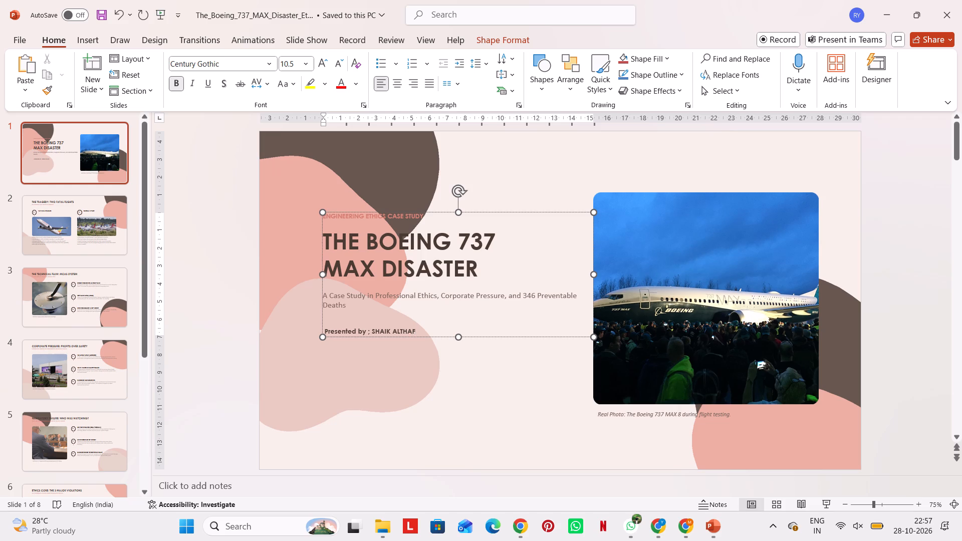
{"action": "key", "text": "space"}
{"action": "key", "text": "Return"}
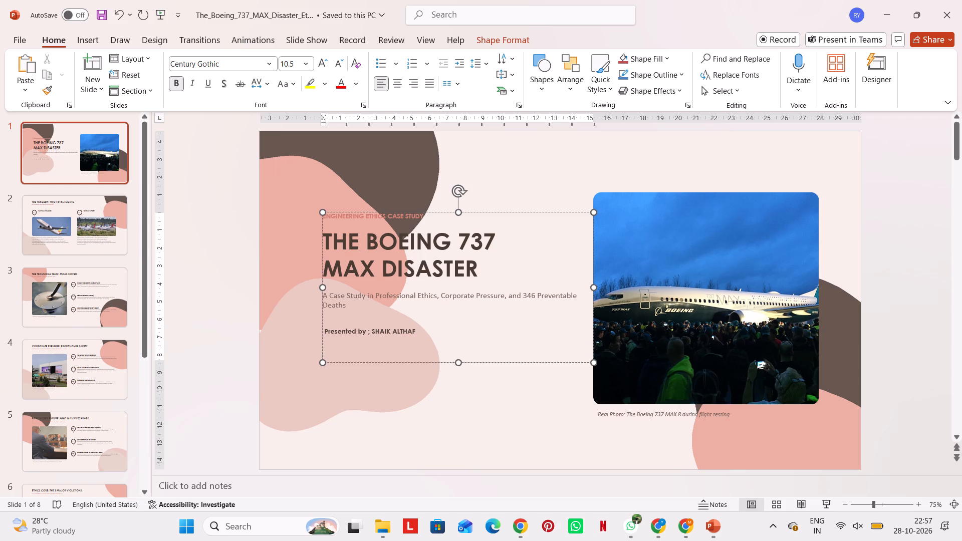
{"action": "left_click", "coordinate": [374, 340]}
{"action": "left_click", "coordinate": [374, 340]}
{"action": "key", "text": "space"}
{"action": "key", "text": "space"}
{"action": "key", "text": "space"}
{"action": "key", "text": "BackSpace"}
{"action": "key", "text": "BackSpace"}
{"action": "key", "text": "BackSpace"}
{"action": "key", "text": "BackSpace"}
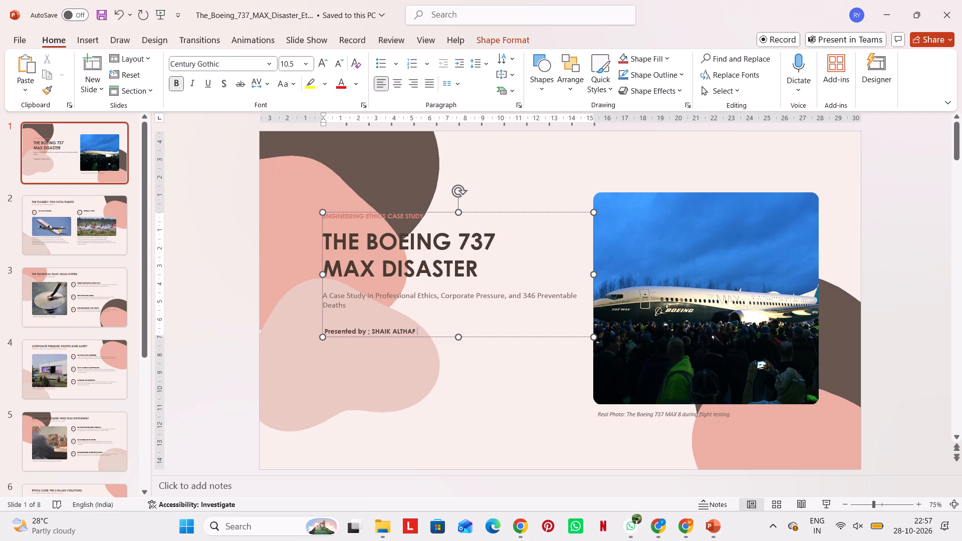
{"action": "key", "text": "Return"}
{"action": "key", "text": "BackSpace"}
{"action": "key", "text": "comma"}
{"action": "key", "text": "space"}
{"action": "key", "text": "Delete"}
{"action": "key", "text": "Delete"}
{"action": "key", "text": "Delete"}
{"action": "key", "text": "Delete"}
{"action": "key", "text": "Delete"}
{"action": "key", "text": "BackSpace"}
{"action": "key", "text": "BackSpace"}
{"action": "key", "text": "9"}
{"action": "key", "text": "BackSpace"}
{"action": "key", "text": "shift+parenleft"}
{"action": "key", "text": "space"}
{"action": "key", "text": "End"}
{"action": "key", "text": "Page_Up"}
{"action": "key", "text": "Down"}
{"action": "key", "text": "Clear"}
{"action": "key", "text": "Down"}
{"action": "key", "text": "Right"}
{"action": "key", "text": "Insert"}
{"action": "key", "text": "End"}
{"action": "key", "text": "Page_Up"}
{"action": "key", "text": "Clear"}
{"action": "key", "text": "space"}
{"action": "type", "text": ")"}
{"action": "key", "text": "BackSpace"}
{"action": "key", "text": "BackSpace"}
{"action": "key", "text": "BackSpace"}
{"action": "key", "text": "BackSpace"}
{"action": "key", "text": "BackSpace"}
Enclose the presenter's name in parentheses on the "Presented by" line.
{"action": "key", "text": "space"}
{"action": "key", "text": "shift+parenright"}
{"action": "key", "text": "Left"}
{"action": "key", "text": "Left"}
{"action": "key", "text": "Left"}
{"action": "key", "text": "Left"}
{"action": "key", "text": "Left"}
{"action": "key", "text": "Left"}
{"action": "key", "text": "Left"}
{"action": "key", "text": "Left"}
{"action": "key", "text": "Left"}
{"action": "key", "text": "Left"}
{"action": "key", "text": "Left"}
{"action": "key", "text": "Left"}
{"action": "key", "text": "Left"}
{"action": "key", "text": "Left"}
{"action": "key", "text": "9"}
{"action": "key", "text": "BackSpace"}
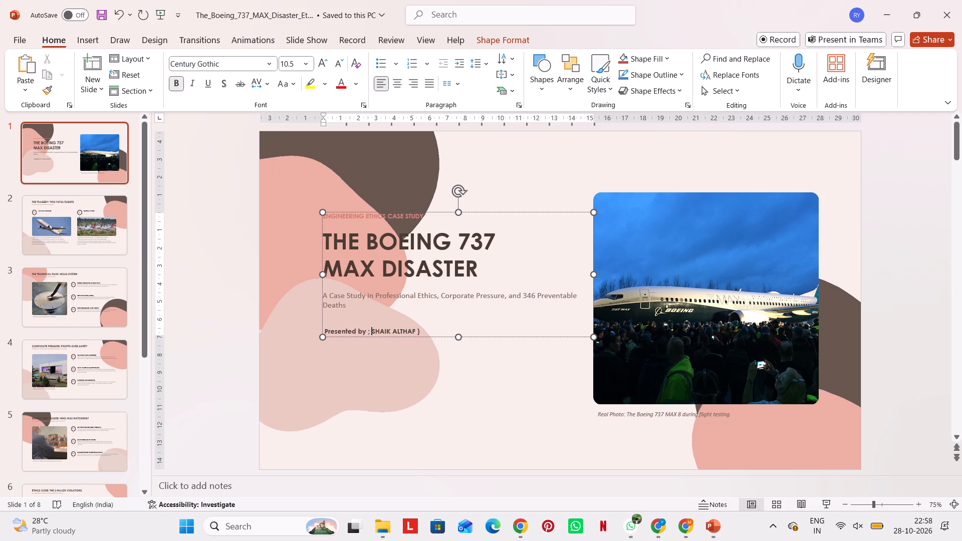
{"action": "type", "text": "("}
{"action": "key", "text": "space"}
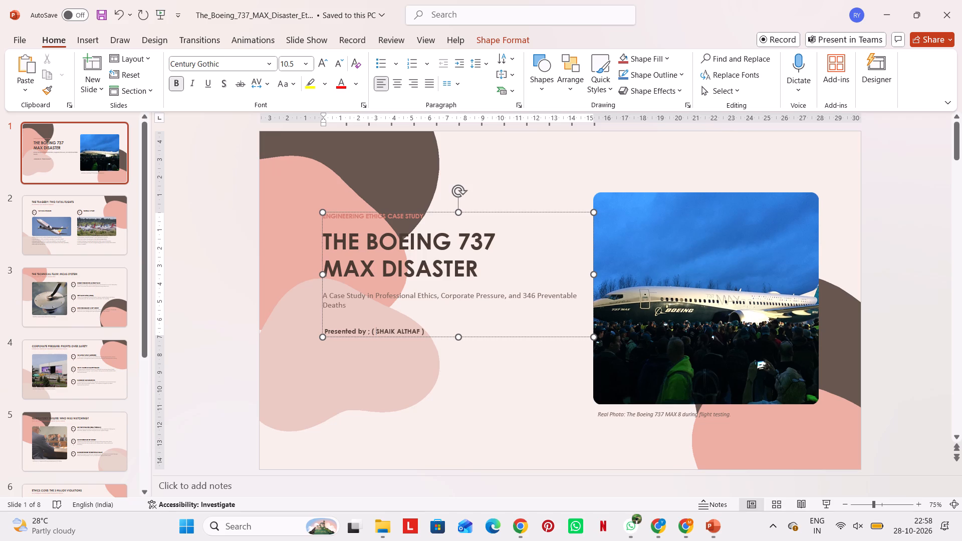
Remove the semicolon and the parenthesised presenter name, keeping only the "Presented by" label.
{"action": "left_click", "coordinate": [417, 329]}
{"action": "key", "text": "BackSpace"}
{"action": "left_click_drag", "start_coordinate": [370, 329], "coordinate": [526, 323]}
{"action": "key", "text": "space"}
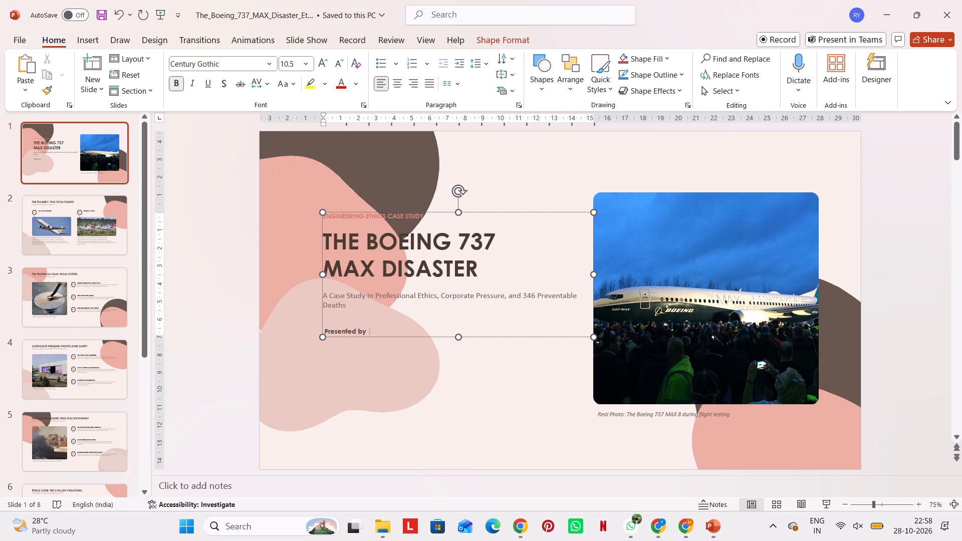
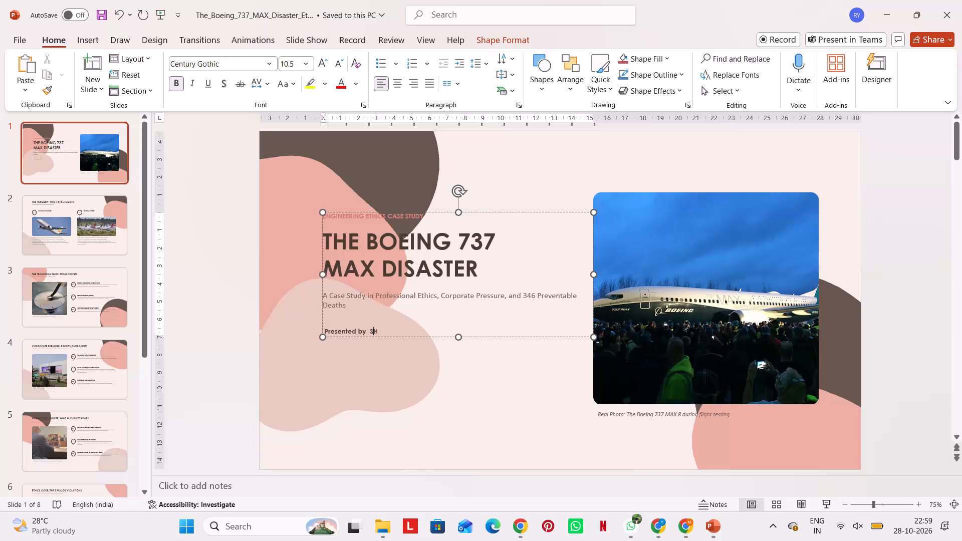
Complete the presenter's name in capitals after the "Presented by" label.
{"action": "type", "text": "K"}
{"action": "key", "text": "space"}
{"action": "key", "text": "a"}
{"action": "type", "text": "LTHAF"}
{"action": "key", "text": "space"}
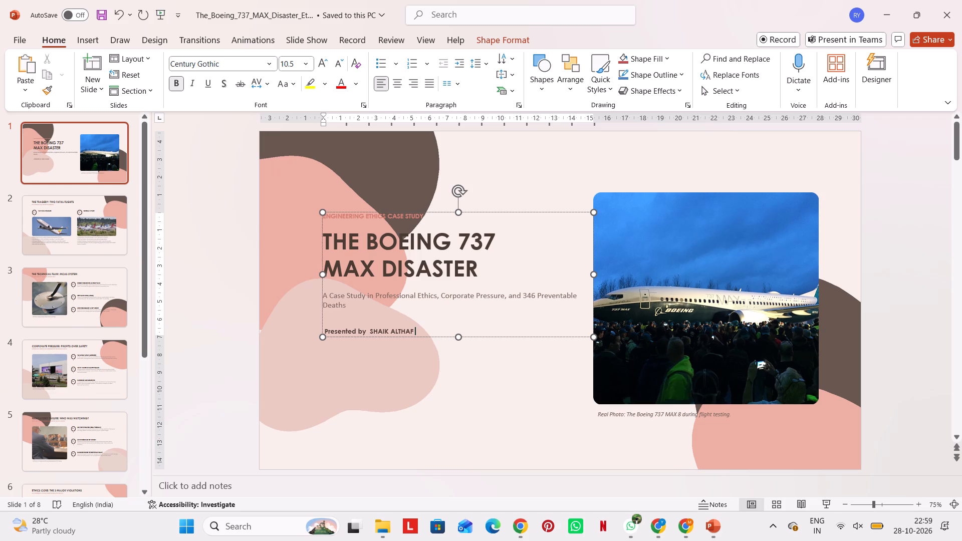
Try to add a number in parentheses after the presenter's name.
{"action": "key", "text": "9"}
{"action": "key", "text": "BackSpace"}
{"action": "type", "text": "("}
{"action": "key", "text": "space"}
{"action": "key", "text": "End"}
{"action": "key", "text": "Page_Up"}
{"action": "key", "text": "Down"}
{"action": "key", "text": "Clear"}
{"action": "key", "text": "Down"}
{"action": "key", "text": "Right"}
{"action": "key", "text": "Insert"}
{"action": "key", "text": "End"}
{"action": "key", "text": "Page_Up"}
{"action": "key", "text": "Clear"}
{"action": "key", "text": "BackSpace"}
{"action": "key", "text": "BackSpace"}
Add an empty line below the "Presented by" line.
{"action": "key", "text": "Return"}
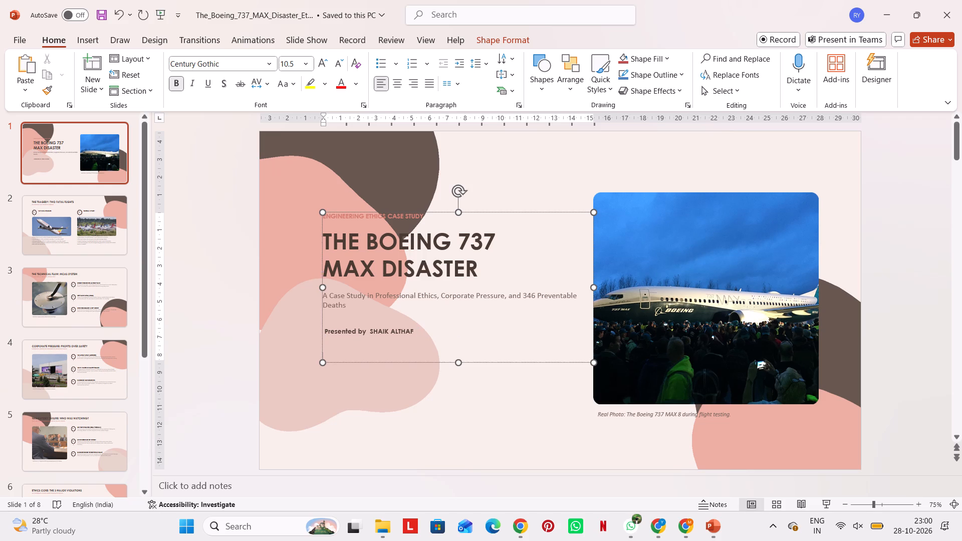
{"action": "left_click", "coordinate": [327, 342]}
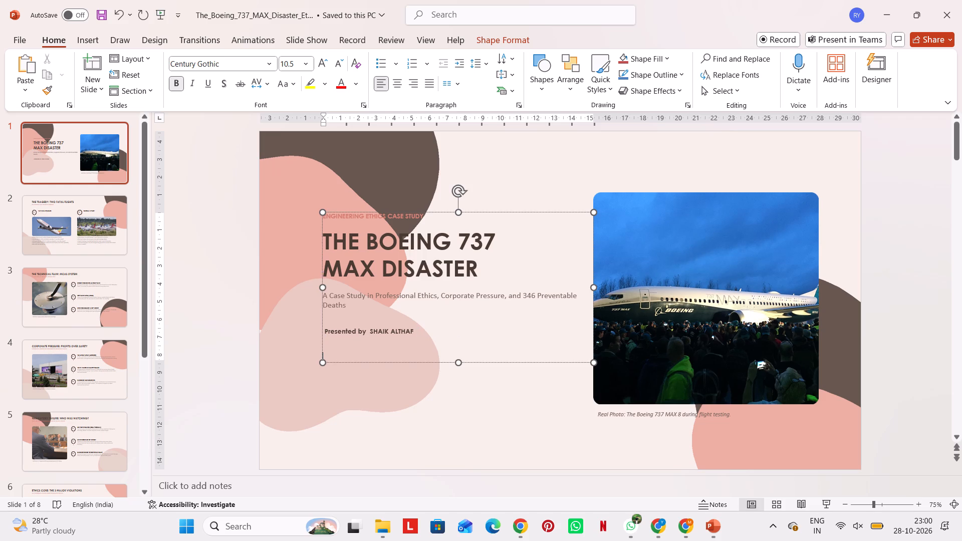
{"action": "triple_click", "coordinate": [327, 342]}
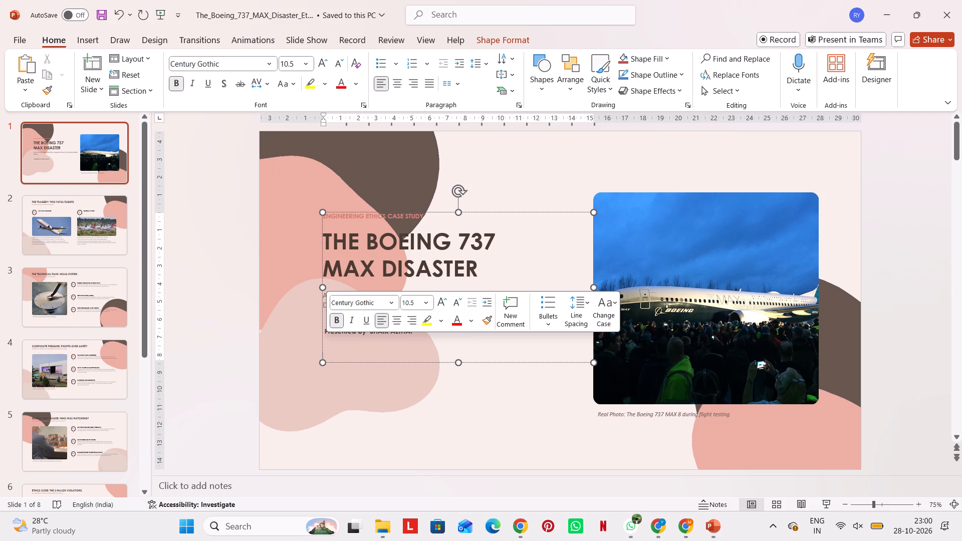
Insert a colon between "Presented by" and the presenter's name, with a single space on each side.
{"action": "left_click", "coordinate": [366, 330]}
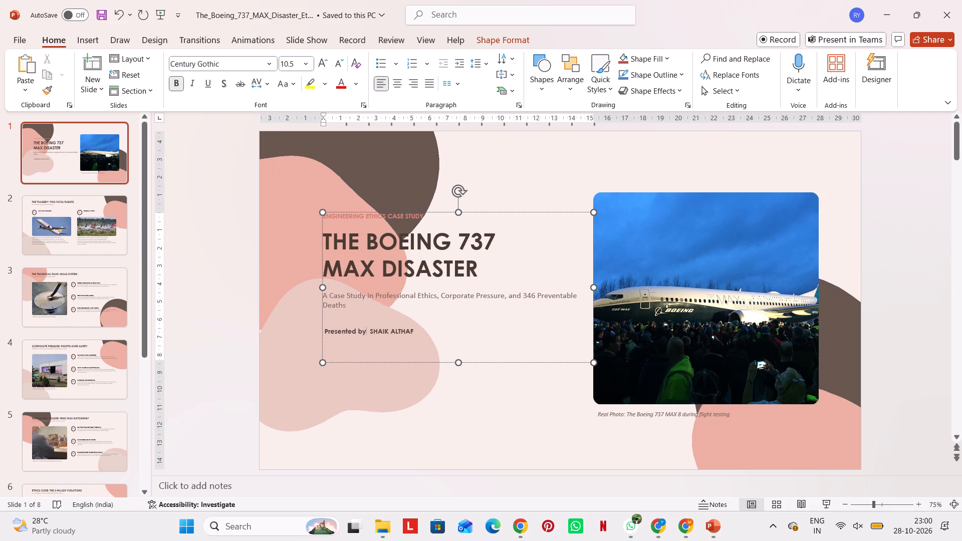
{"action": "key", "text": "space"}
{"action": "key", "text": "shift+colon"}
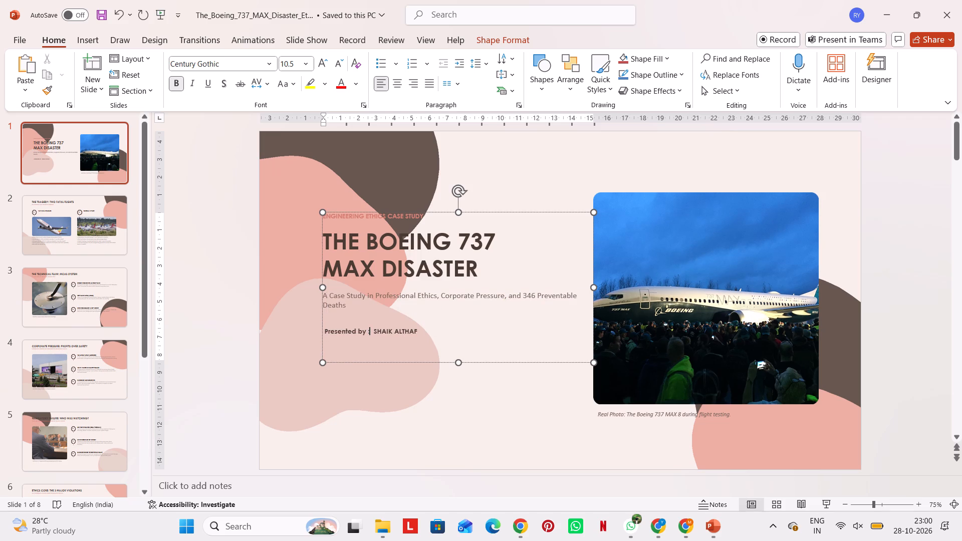
{"action": "left_click", "coordinate": [372, 329]}
{"action": "key", "text": "BackSpace"}
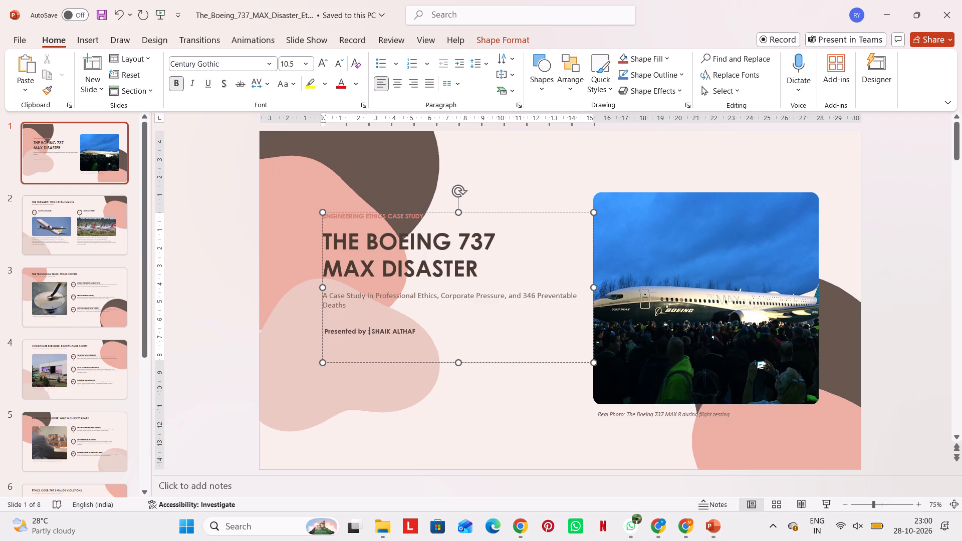
{"action": "left_click", "coordinate": [367, 359]}
Move the title text box slightly down and a little to the left on the slide.
{"action": "left_click", "coordinate": [538, 364]}
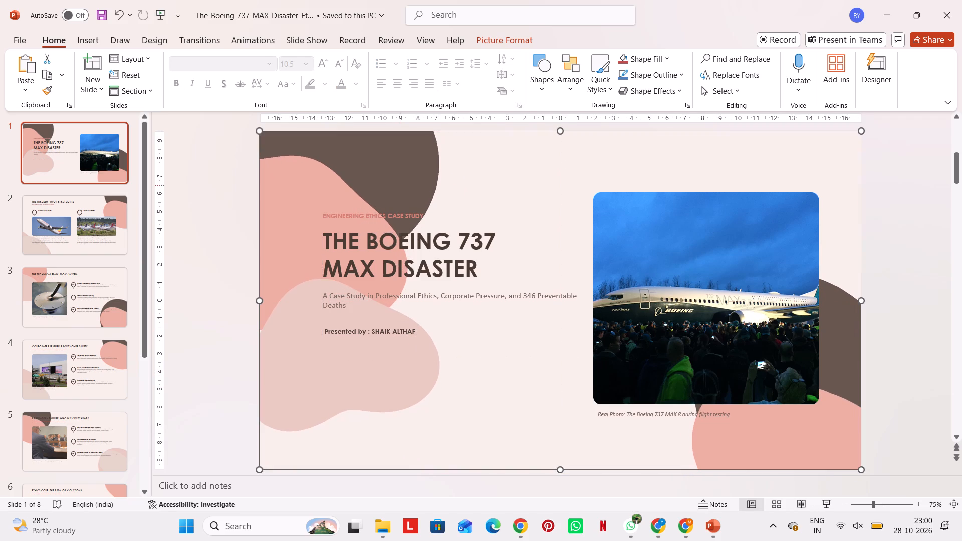
{"action": "left_click", "coordinate": [400, 256]}
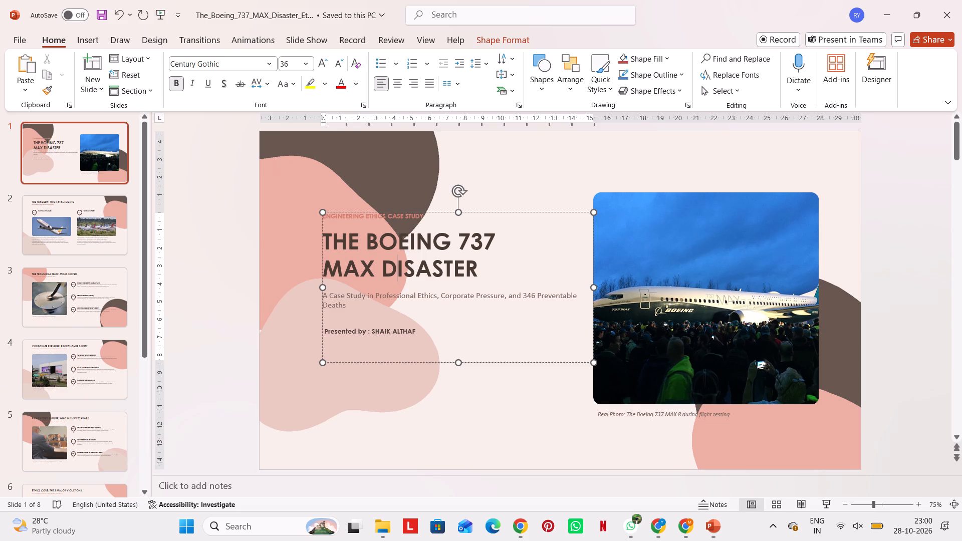
{"action": "left_click_drag", "start_coordinate": [470, 362], "coordinate": [472, 373]}
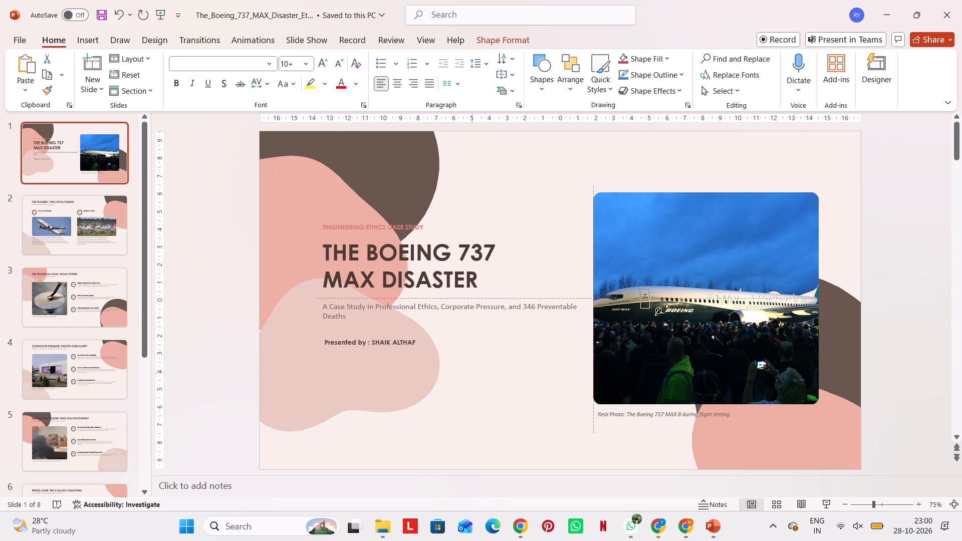
{"action": "left_click_drag", "start_coordinate": [472, 373], "coordinate": [466, 371]}
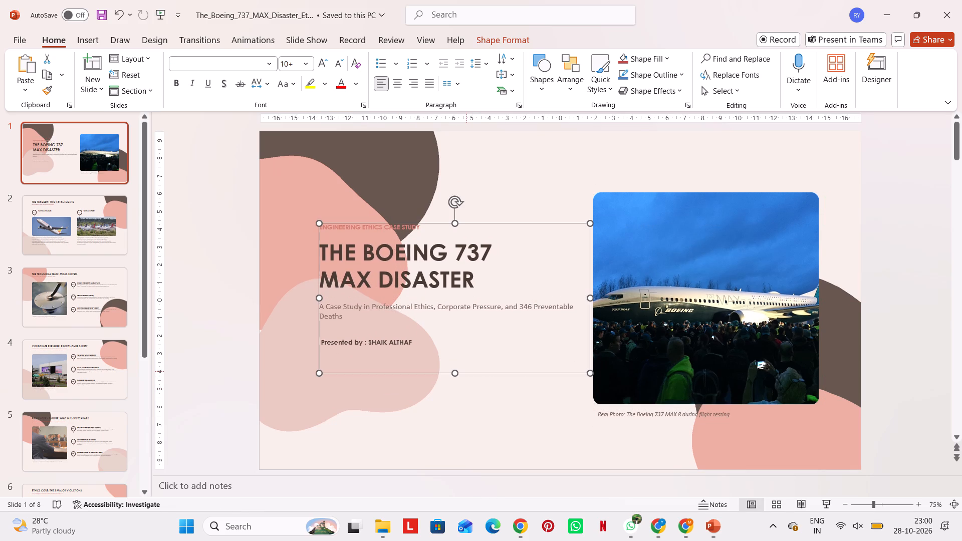
{"action": "left_click", "coordinate": [463, 433]}
Shrink the Boeing photo from its bottom and left edges to about 10.6 cm wide and 10.2 cm high.
{"action": "left_click", "coordinate": [702, 361]}
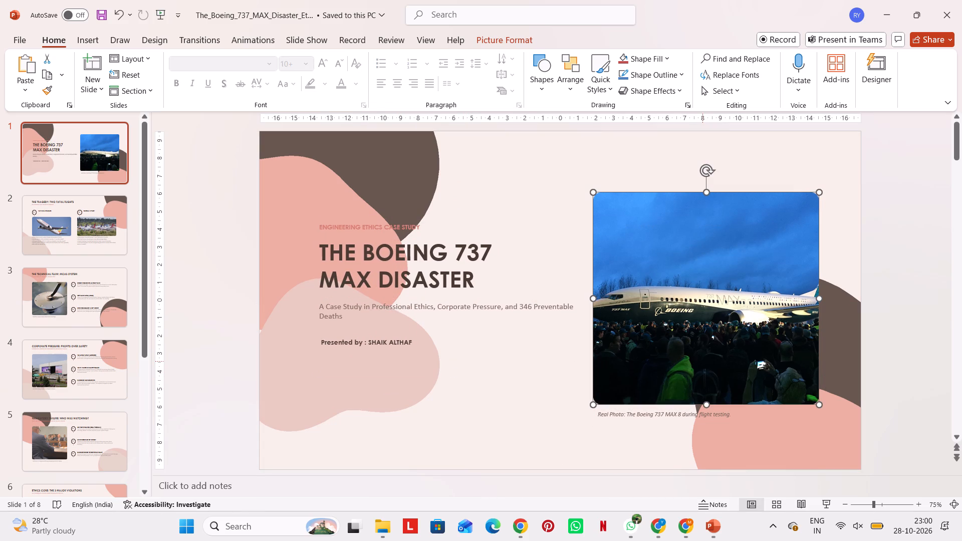
{"action": "left_click_drag", "start_coordinate": [705, 405], "coordinate": [704, 388]}
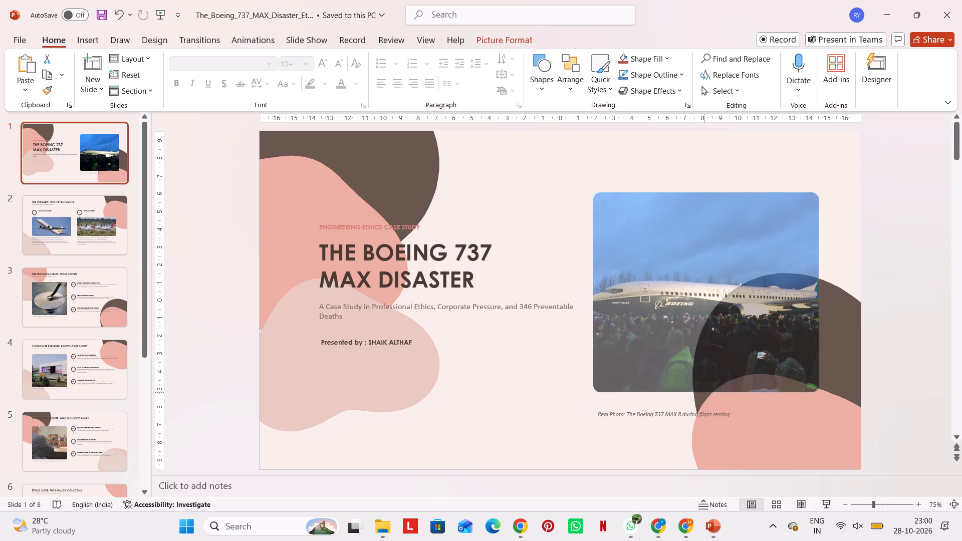
{"action": "left_click_drag", "start_coordinate": [704, 388], "coordinate": [707, 372]}
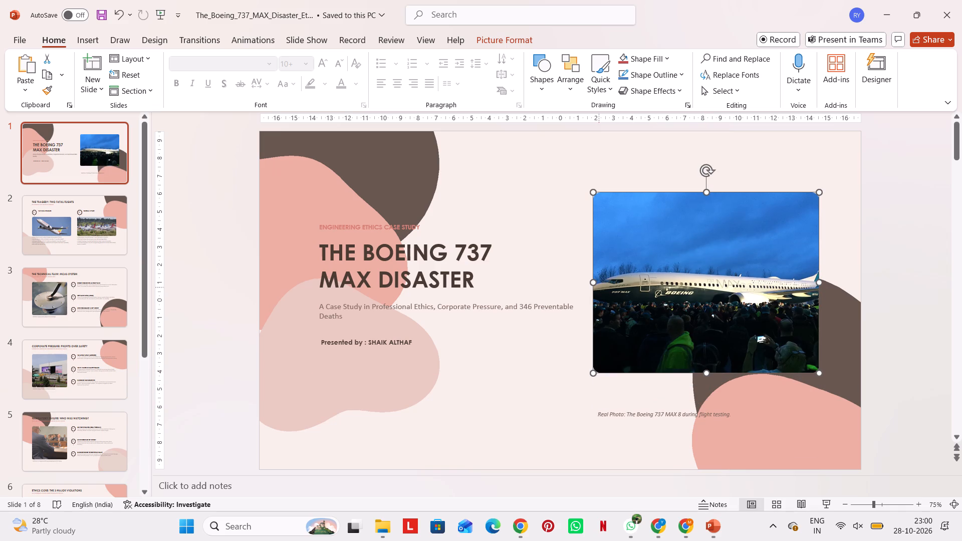
{"action": "left_click_drag", "start_coordinate": [596, 285], "coordinate": [631, 292]}
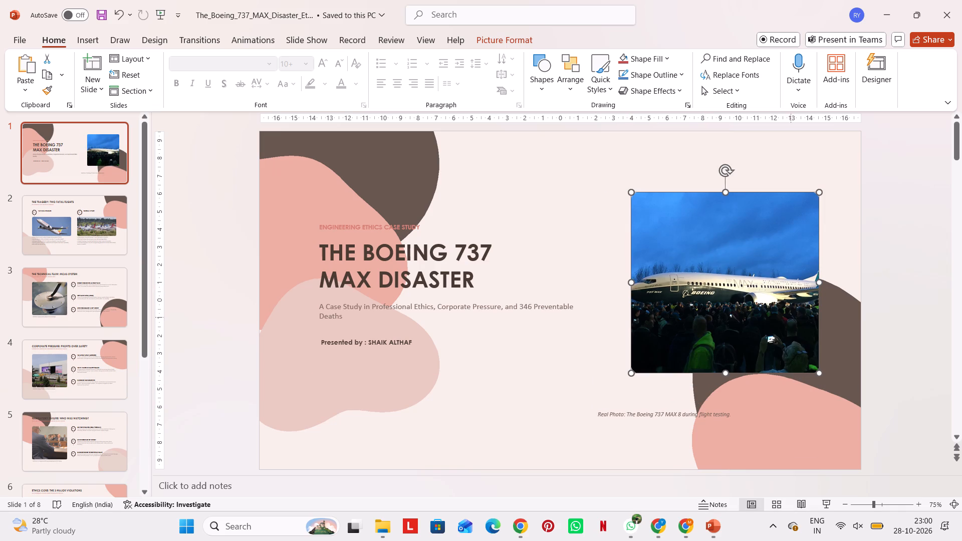
Move the resized photo left and down, aligning its left edge with the caption box and leaving it just above the caption.
{"action": "left_click_drag", "start_coordinate": [732, 281], "coordinate": [689, 246]}
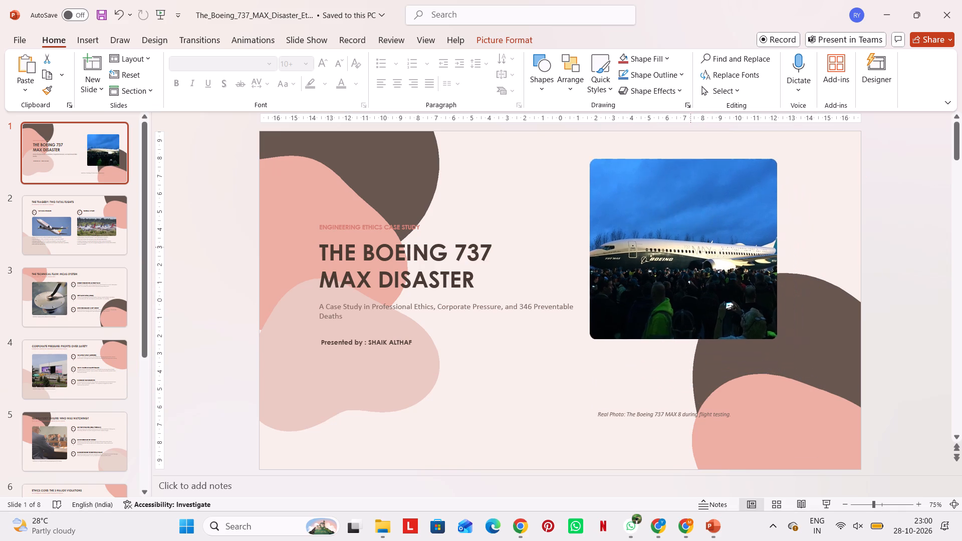
{"action": "left_click_drag", "start_coordinate": [689, 246], "coordinate": [697, 301]}
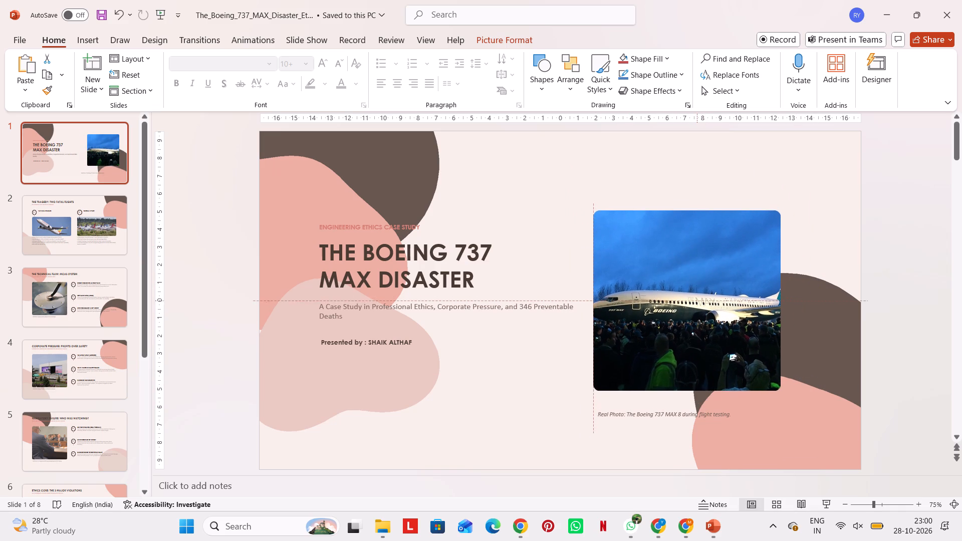
{"action": "left_click_drag", "start_coordinate": [697, 301], "coordinate": [694, 304]}
Move the "Real Photo" caption up and slightly right so it sits directly beneath the photo.
{"action": "double_click", "coordinate": [676, 413]}
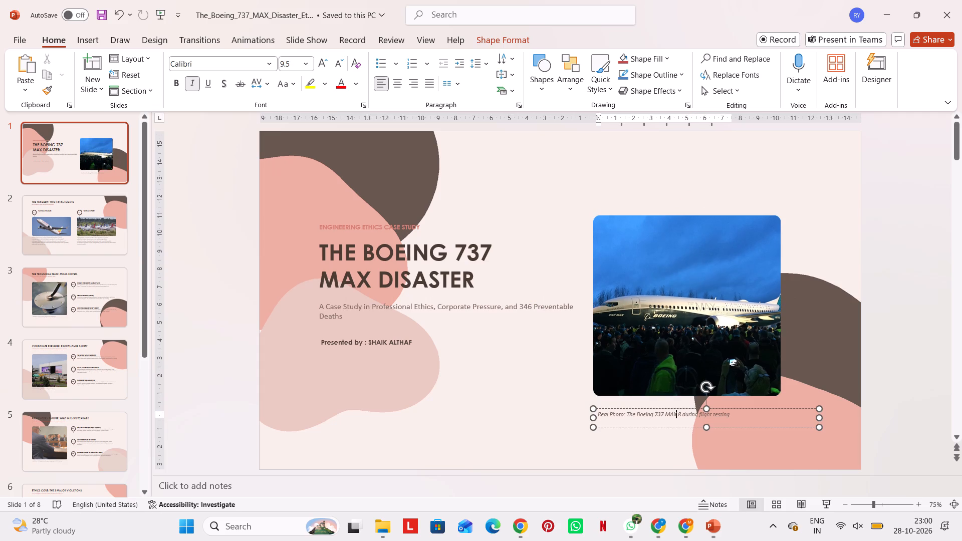
{"action": "left_click_drag", "start_coordinate": [744, 422], "coordinate": [749, 415]}
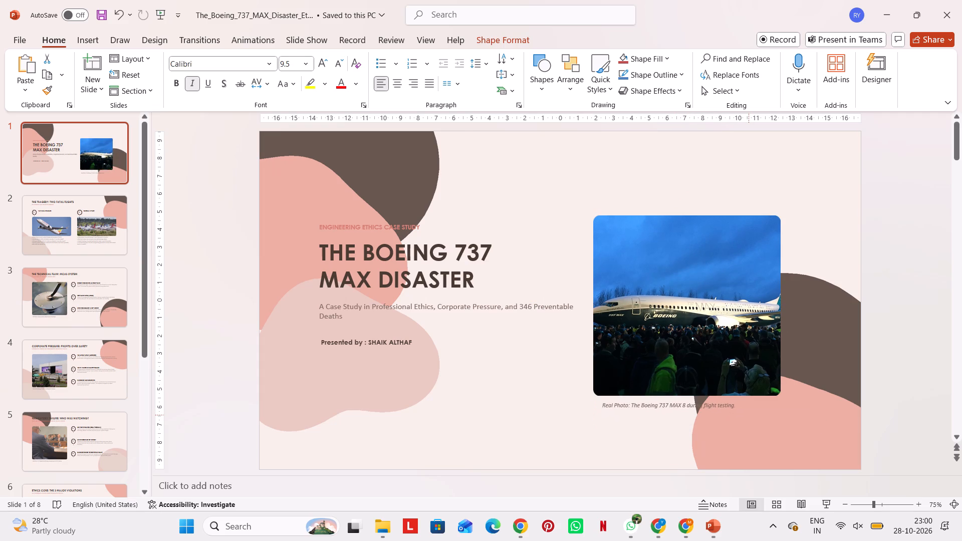
{"action": "left_click_drag", "start_coordinate": [749, 415], "coordinate": [748, 415]}
{"action": "left_click", "coordinate": [653, 448]}
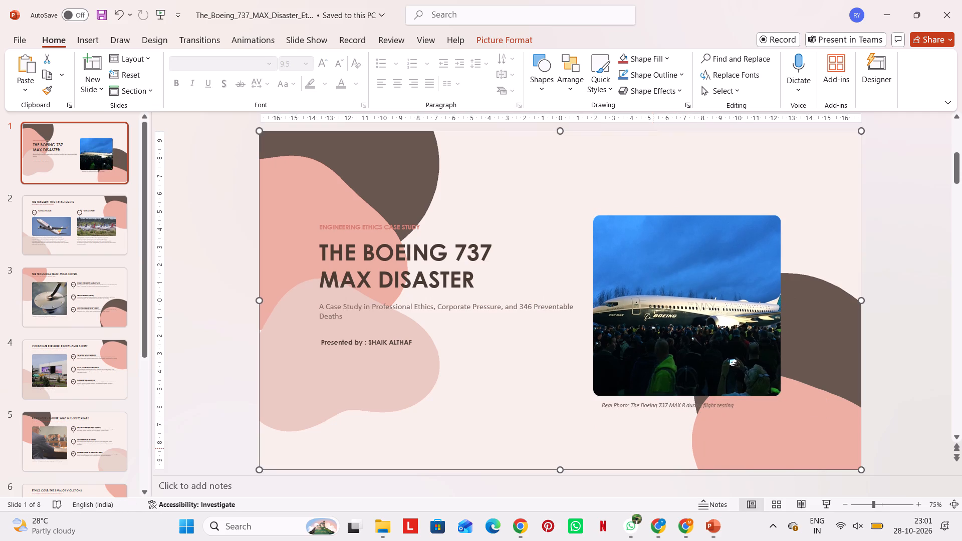
Add one more empty line below the "Presented by" line in the title text box.
{"action": "left_click_drag", "start_coordinate": [340, 346], "coordinate": [334, 363]}
{"action": "left_click", "coordinate": [334, 363]}
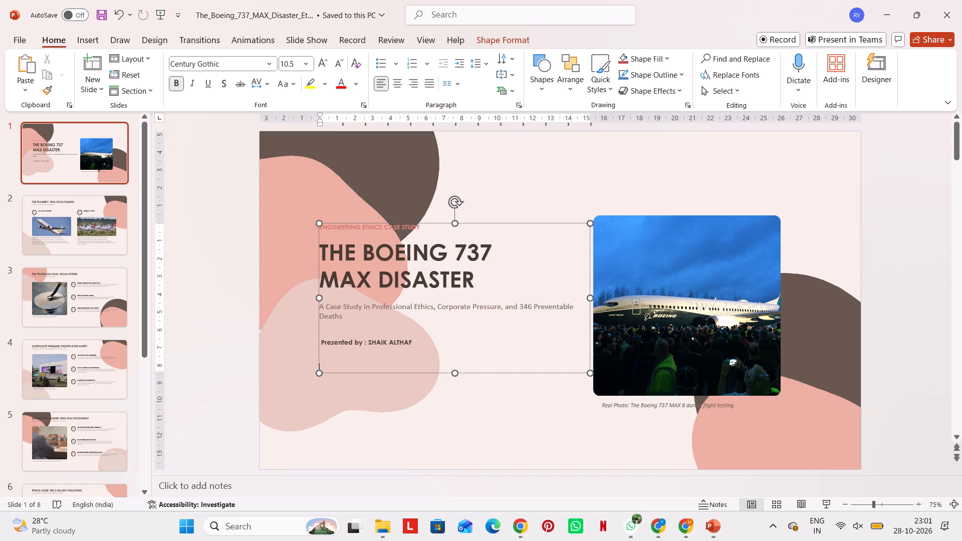
{"action": "left_click", "coordinate": [413, 341]}
{"action": "key", "text": "Return"}
{"action": "key", "text": "Return"}
{"action": "key", "text": "Return"}
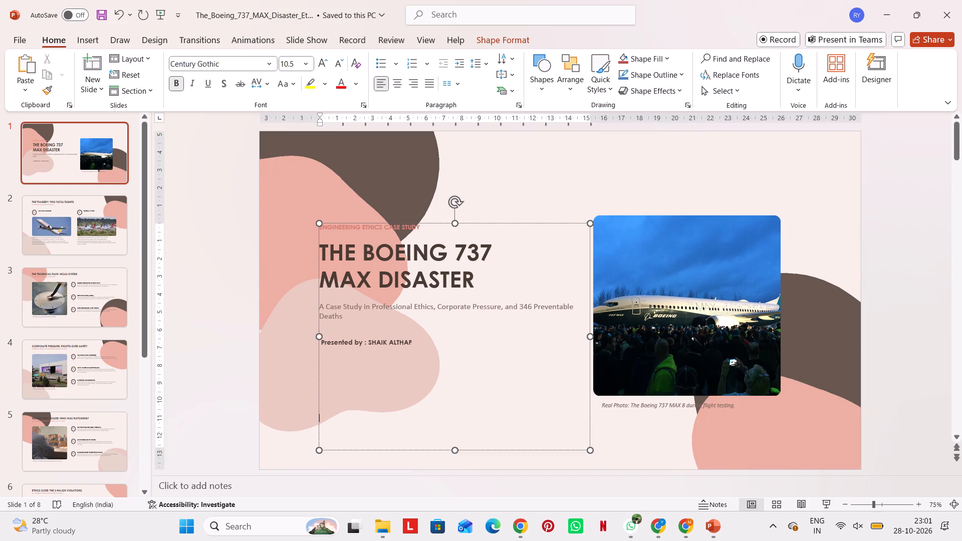
{"action": "key", "text": "Return"}
{"action": "key", "text": "BackSpace"}
{"action": "key", "text": "BackSpace"}
{"action": "key", "text": "BackSpace"}
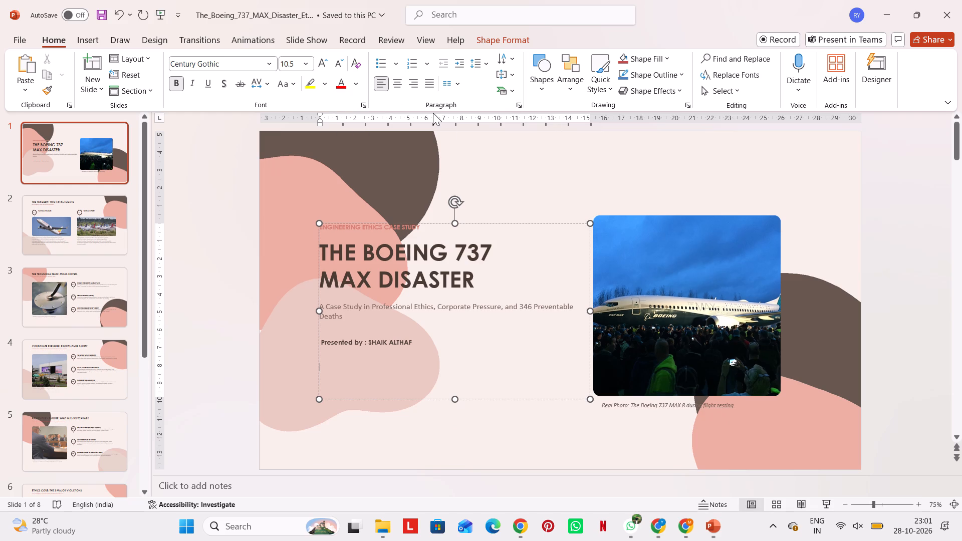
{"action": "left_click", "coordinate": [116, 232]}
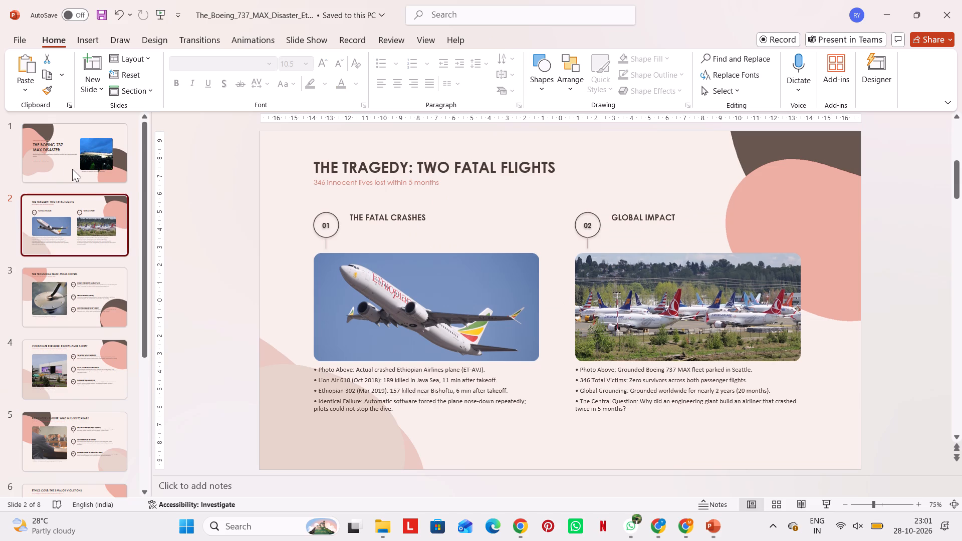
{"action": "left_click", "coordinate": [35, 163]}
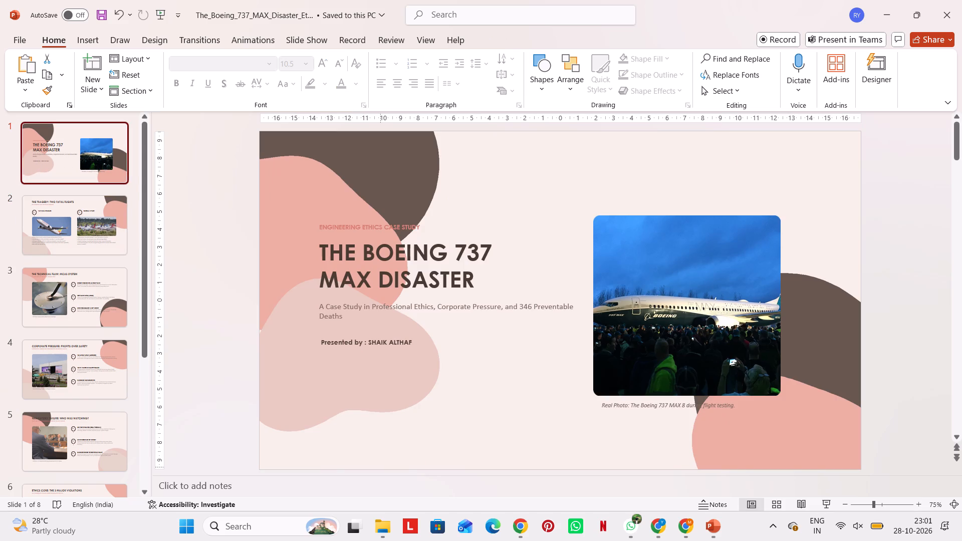
Insert one more empty line directly below the "Presented by" line in the title text box.
{"action": "left_click", "coordinate": [416, 337]}
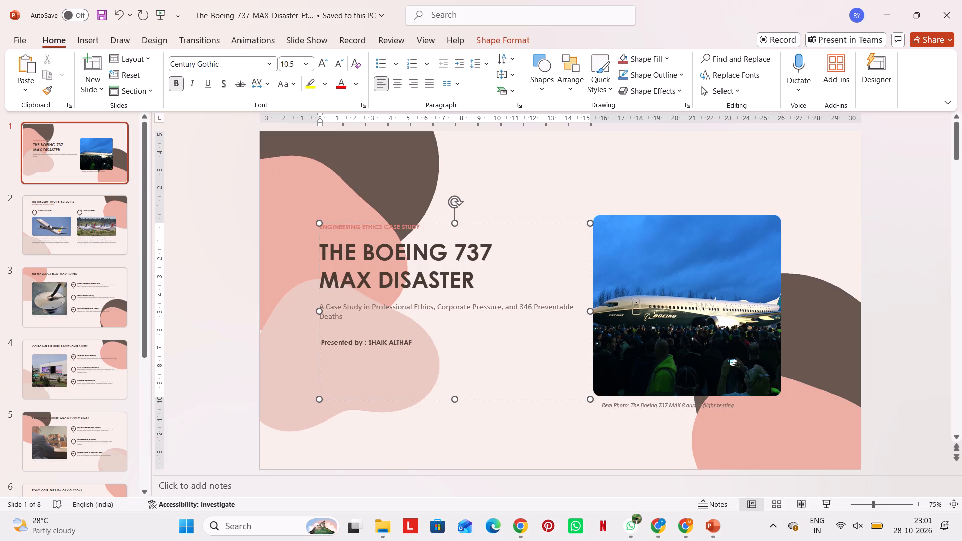
{"action": "key", "text": "Return"}
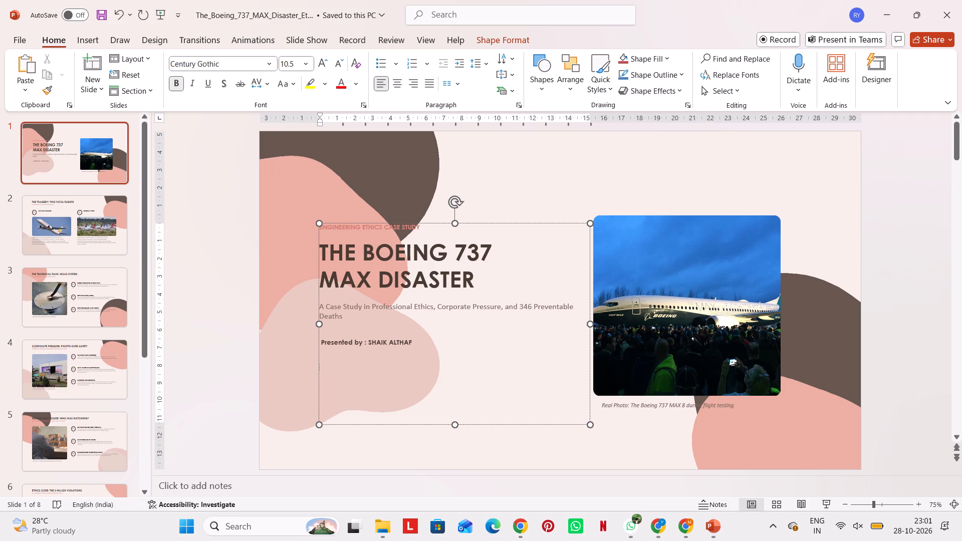
{"action": "key", "text": "BackSpace"}
{"action": "key", "text": "Return"}
{"action": "key", "text": "Return"}
{"action": "key", "text": "Return"}
{"action": "key", "text": "BackSpace"}
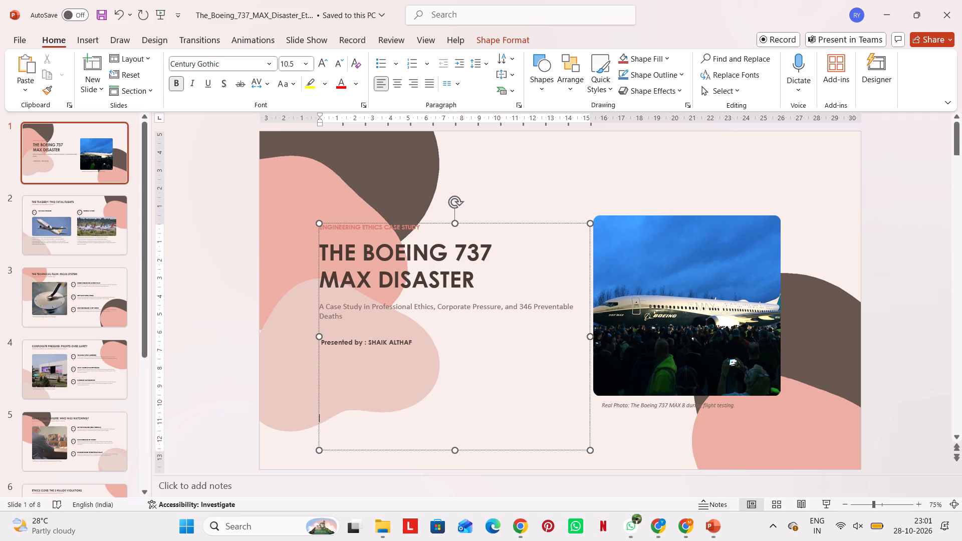
{"action": "key", "text": "BackSpace"}
{"action": "key", "text": "BackSpace"}
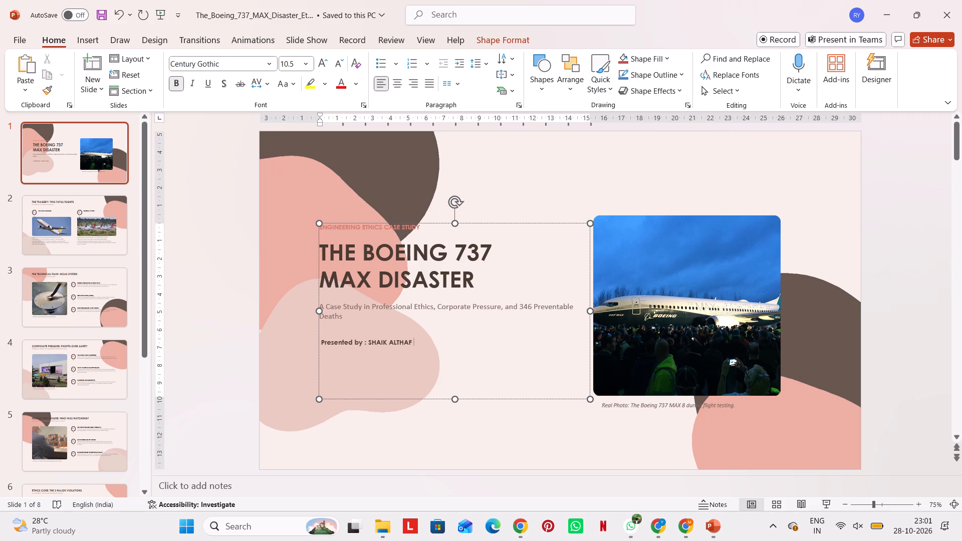
{"action": "key", "text": "Return"}
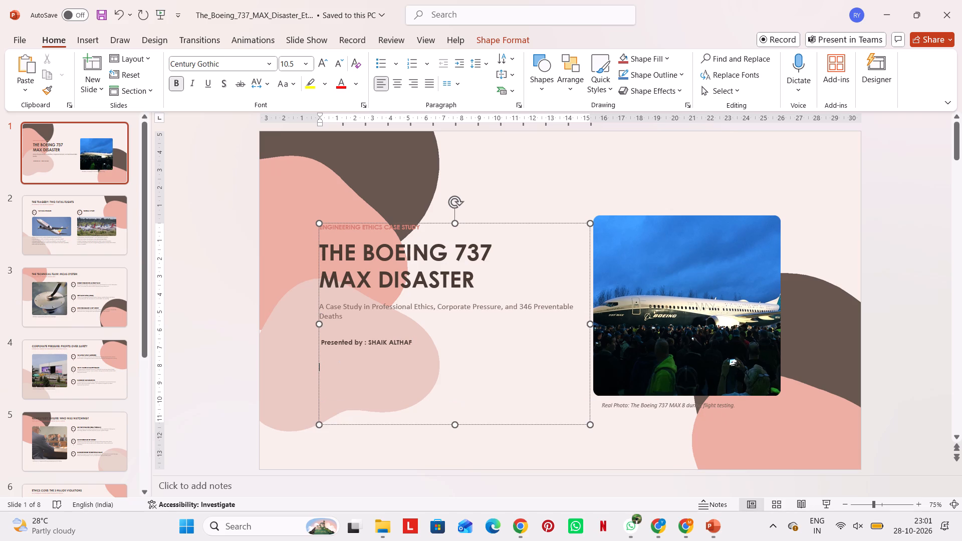
{"action": "key", "text": "BackSpace"}
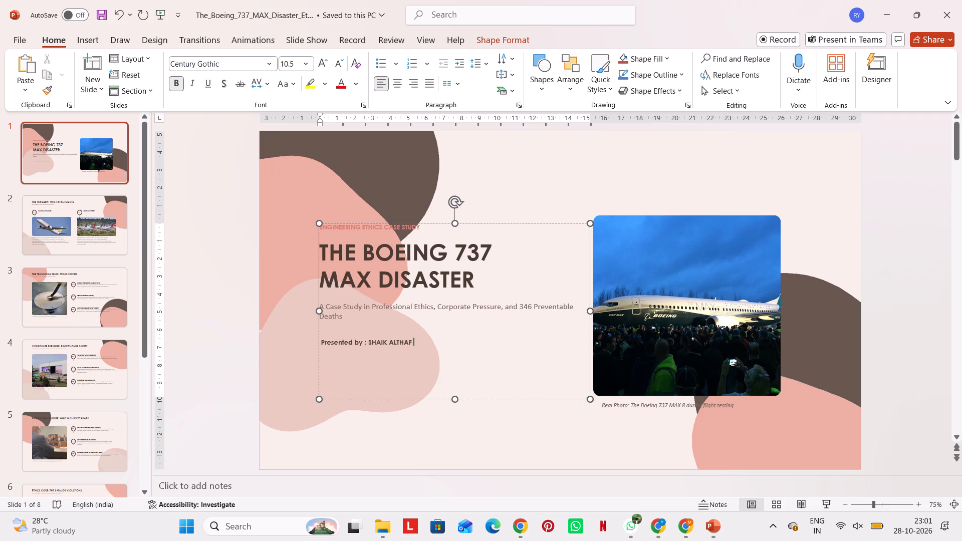
{"action": "key", "text": "Return"}
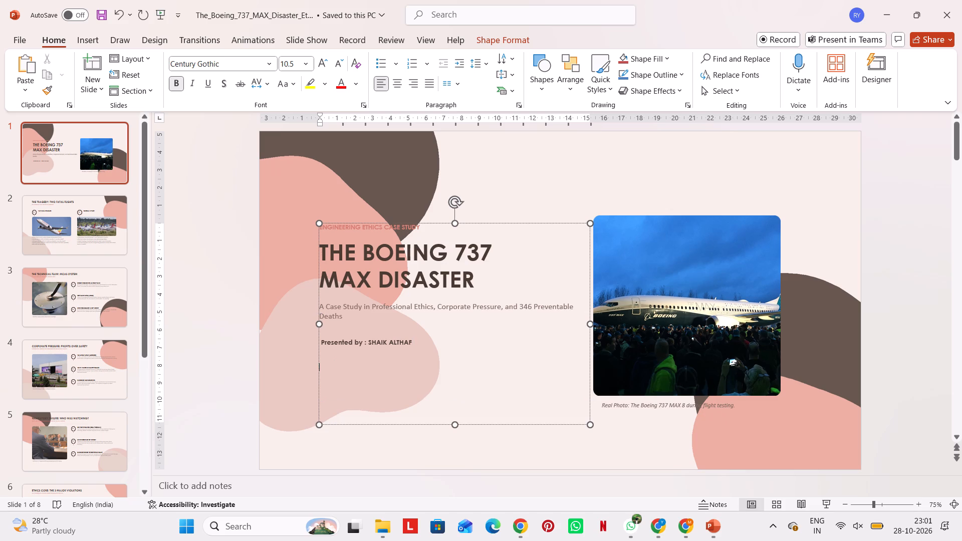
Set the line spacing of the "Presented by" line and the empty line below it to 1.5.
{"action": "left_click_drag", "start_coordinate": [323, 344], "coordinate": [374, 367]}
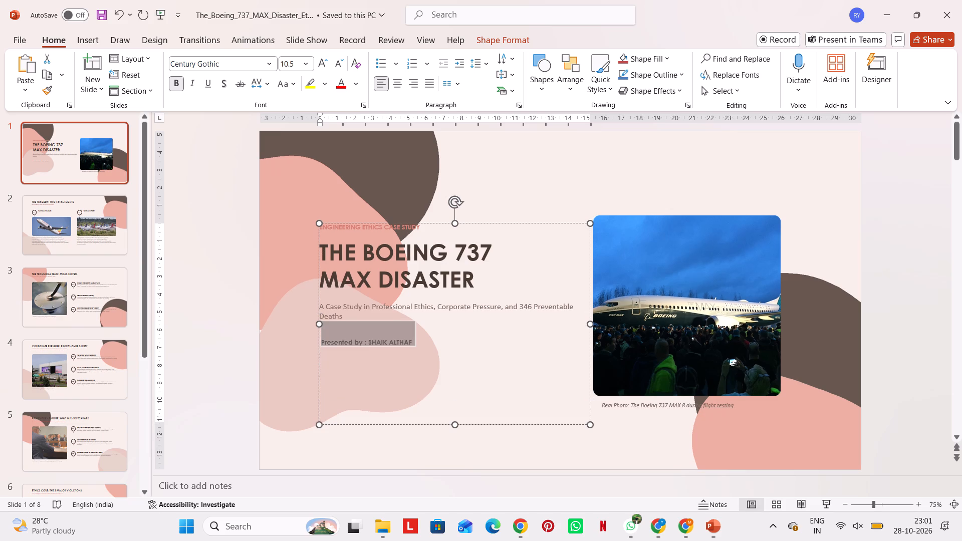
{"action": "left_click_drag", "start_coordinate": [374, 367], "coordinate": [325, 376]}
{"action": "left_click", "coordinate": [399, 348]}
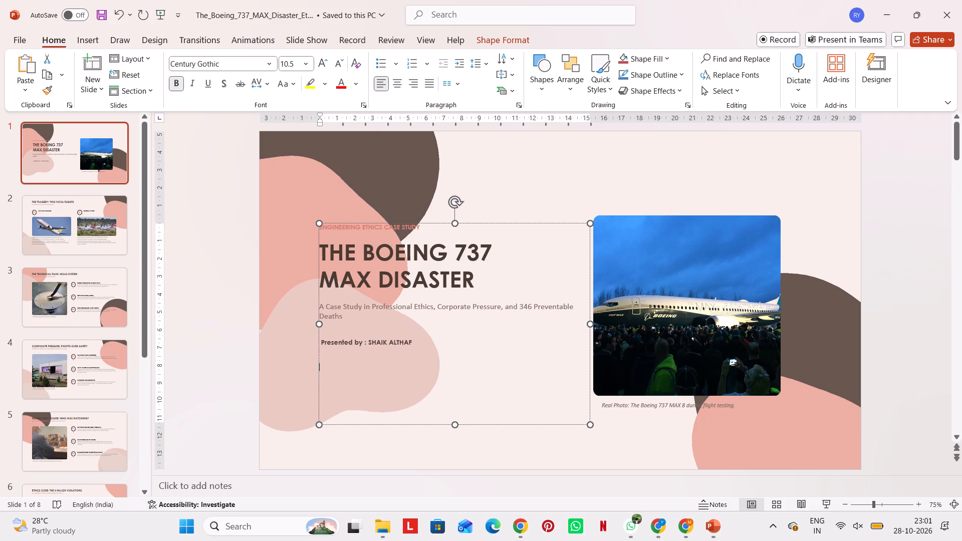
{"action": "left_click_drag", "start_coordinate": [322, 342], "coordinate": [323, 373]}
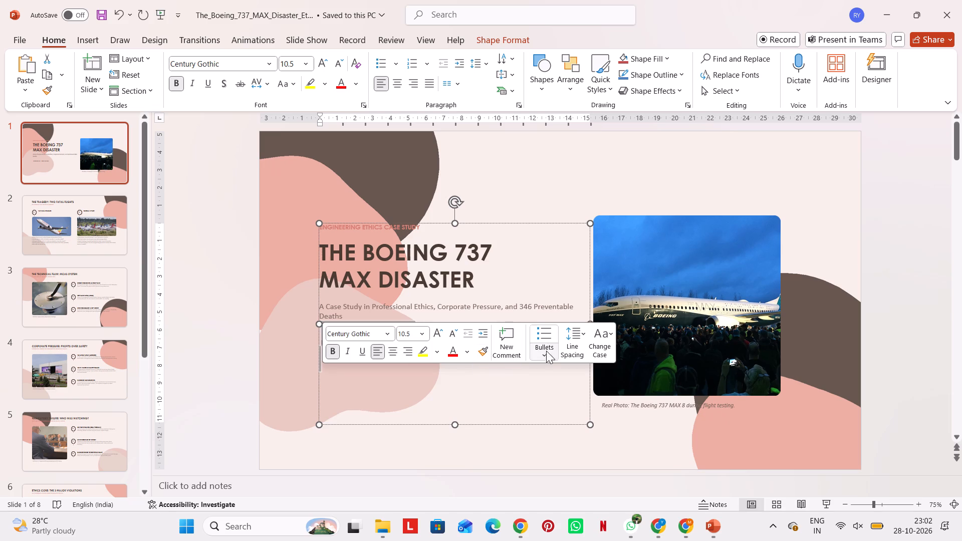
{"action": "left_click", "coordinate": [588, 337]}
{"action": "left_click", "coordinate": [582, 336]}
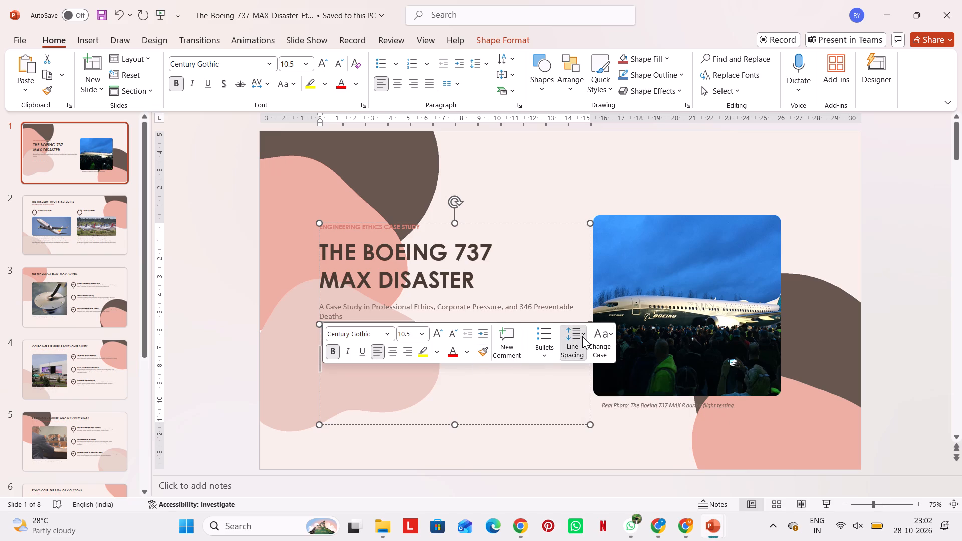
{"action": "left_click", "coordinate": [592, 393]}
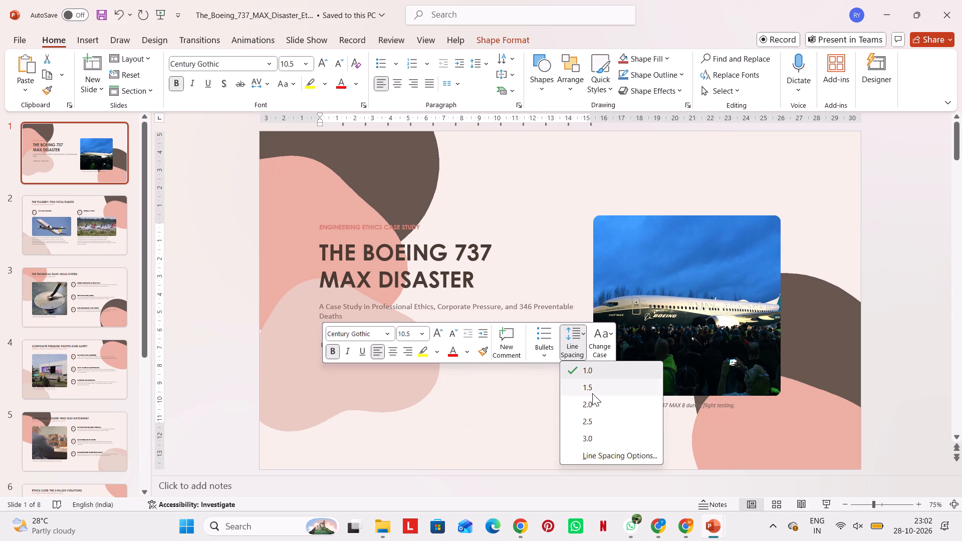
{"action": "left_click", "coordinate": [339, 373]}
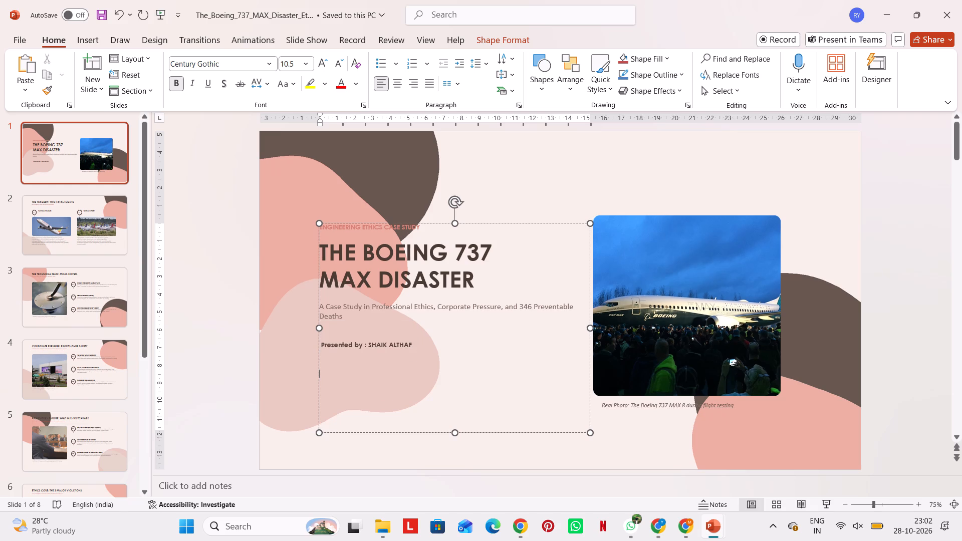
Move the title text box slightly left, by about 0.4 cm, keeping its height on the slide.
{"action": "left_click", "coordinate": [319, 343]}
{"action": "left_click_drag", "start_coordinate": [319, 343], "coordinate": [312, 344]}
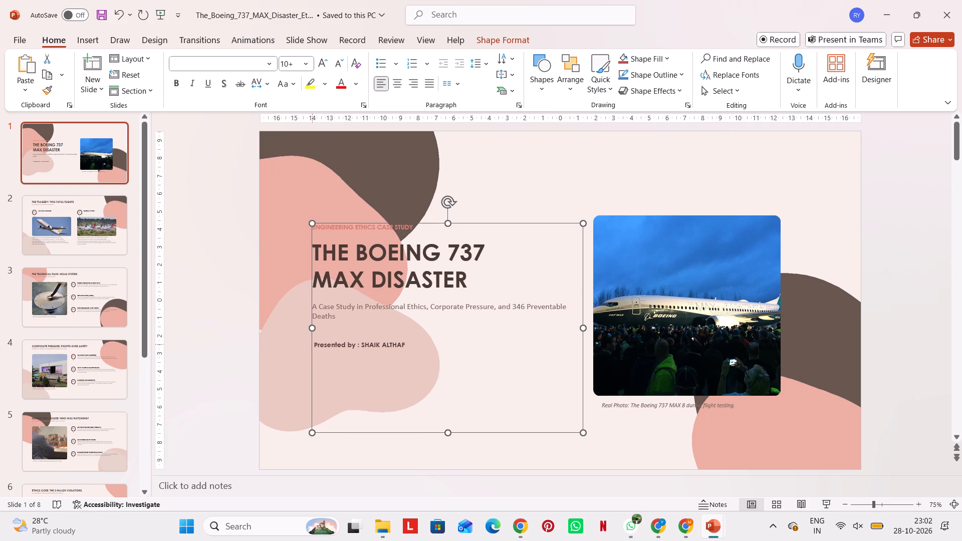
Set the line spacing of the "Presented by" line and the empty line below it to 1.0.
{"action": "left_click_drag", "start_coordinate": [326, 356], "coordinate": [318, 343]}
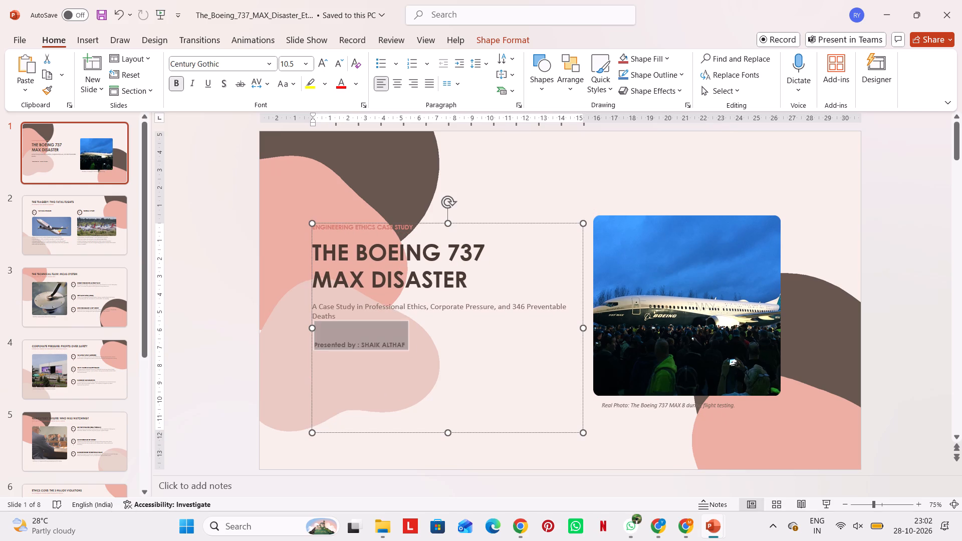
{"action": "left_click_drag", "start_coordinate": [318, 343], "coordinate": [353, 351]}
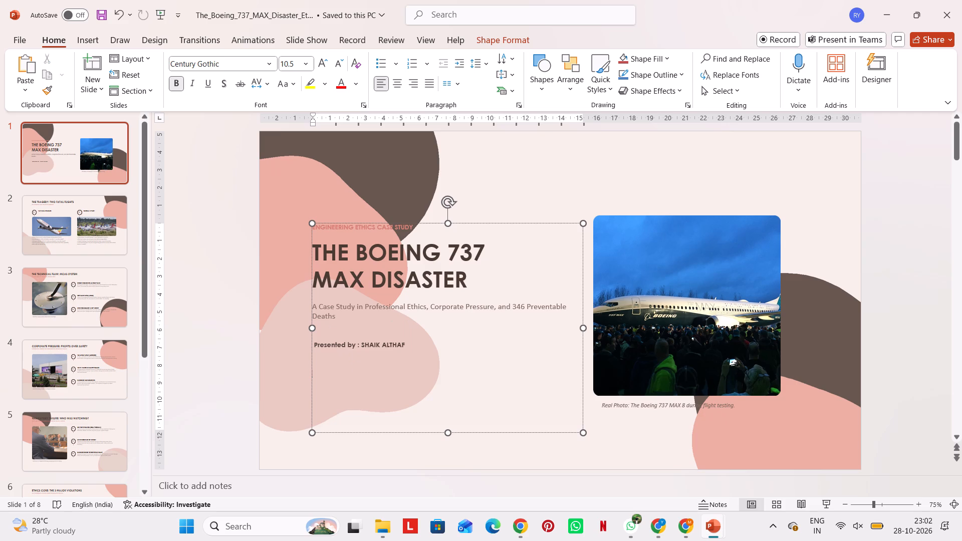
{"action": "left_click_drag", "start_coordinate": [321, 348], "coordinate": [408, 388]}
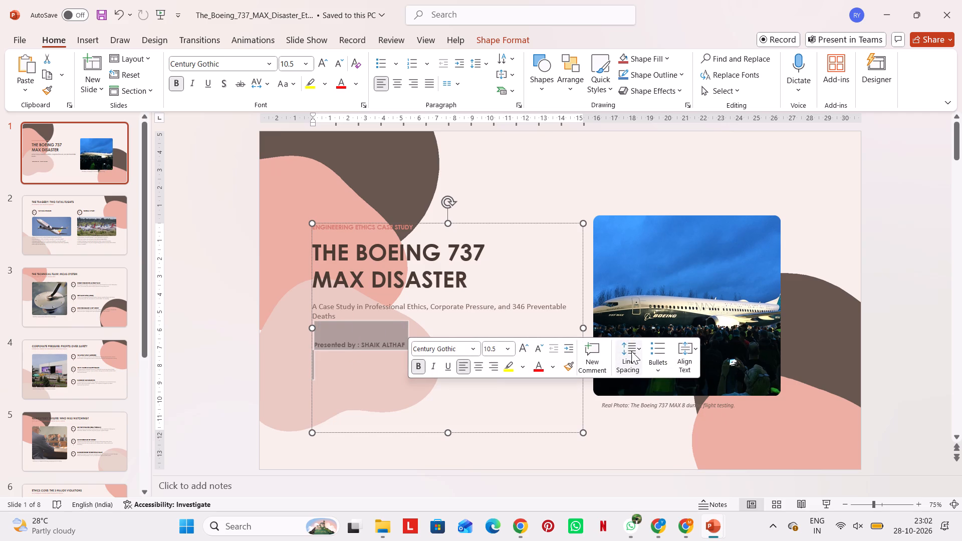
{"action": "left_click", "coordinate": [631, 351]}
{"action": "scroll", "coordinate": [629, 404], "scroll_direction": "up", "scroll_amount": 3}
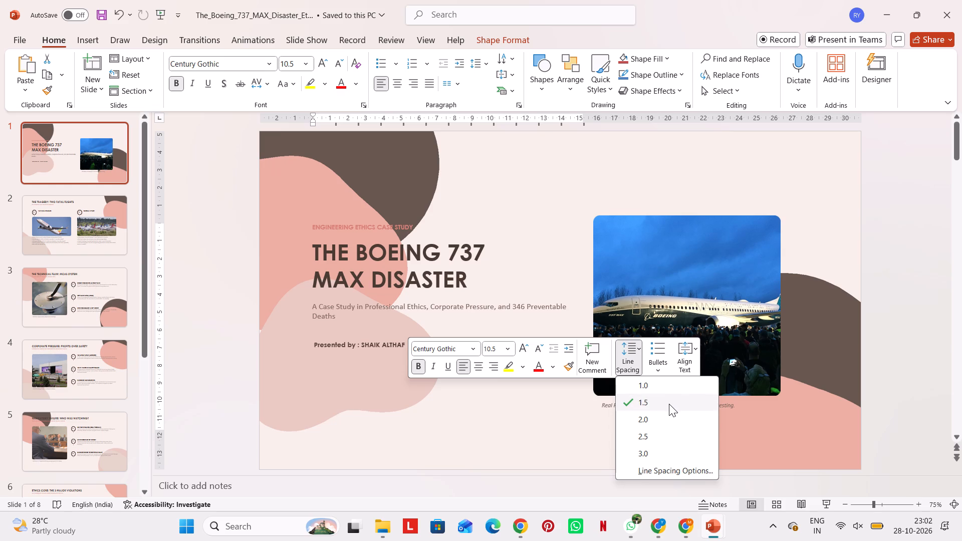
{"action": "left_click", "coordinate": [665, 387]}
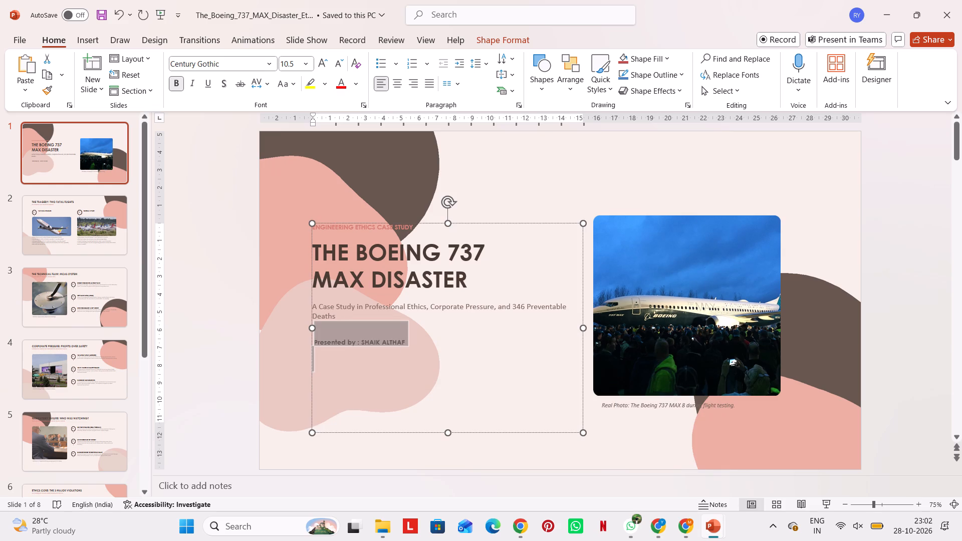
{"action": "left_click", "coordinate": [379, 366]}
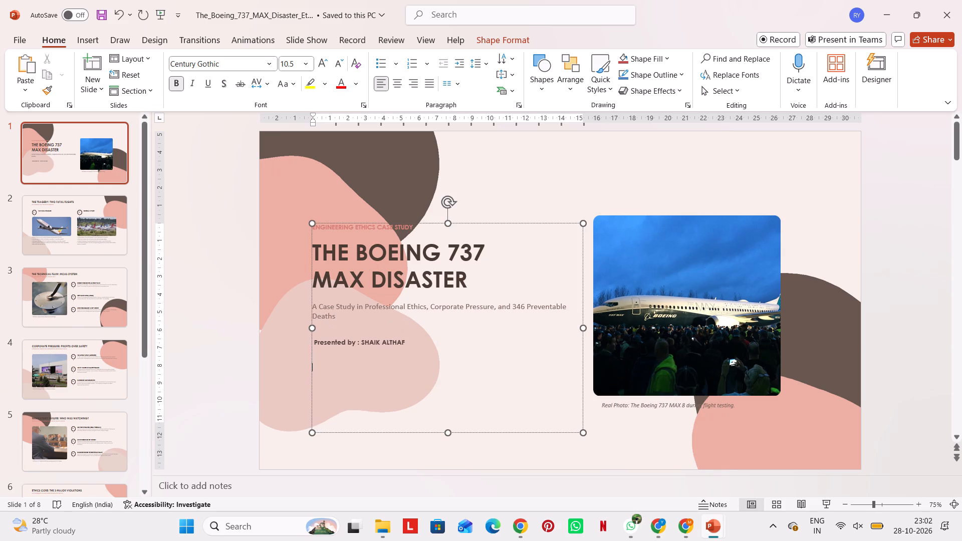
Set the vertical text alignment to Top for the text box containing the "Presented by" line.
{"action": "double_click", "coordinate": [313, 342]}
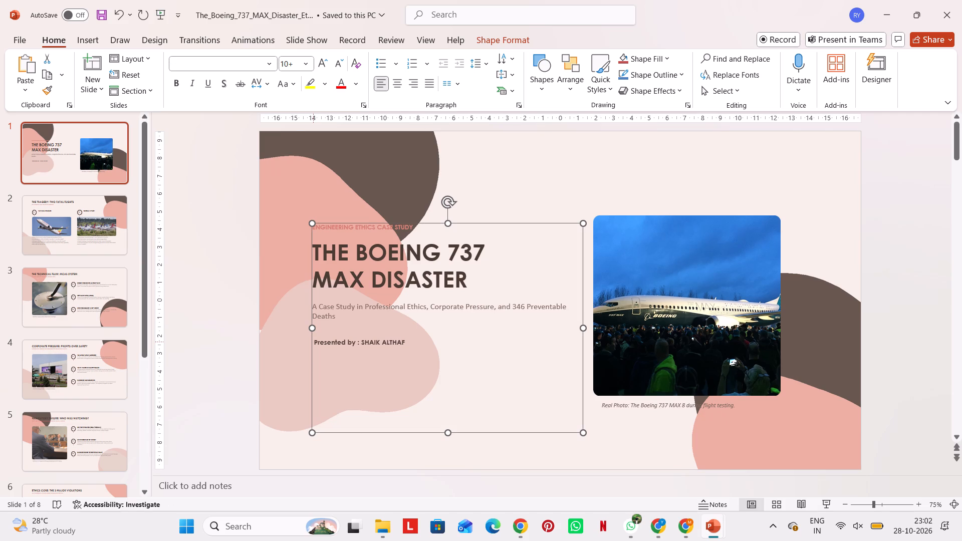
{"action": "left_click_drag", "start_coordinate": [314, 343], "coordinate": [377, 384]}
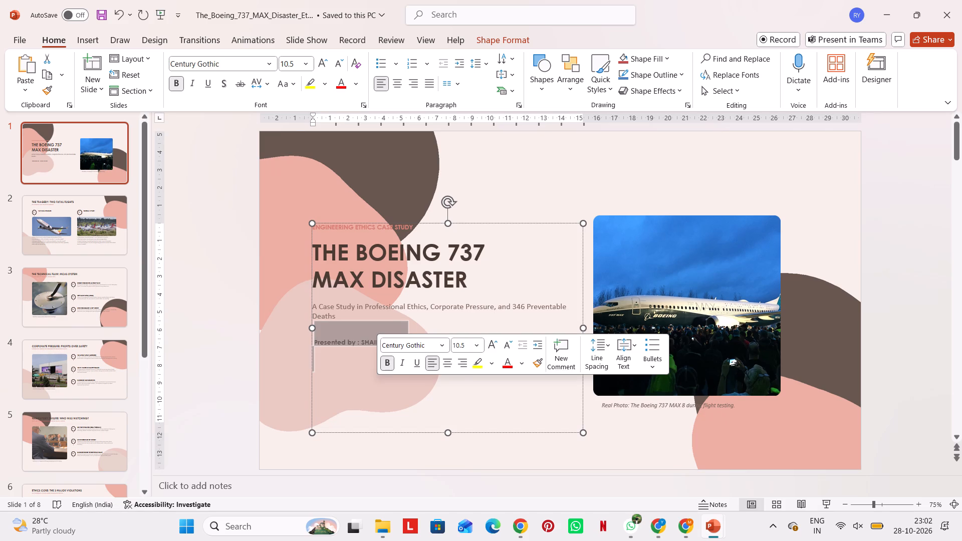
{"action": "left_click_drag", "start_coordinate": [322, 357], "coordinate": [315, 343]}
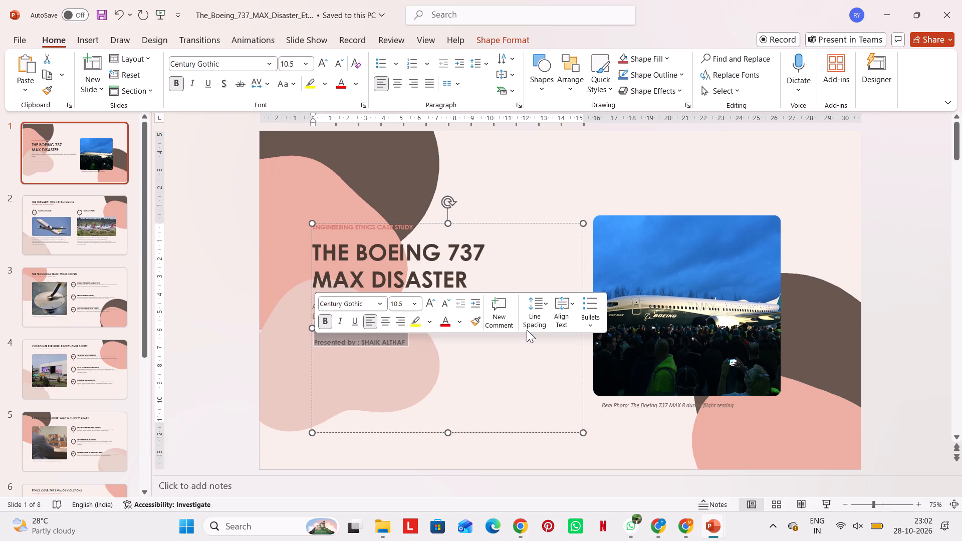
{"action": "left_click", "coordinate": [560, 311]}
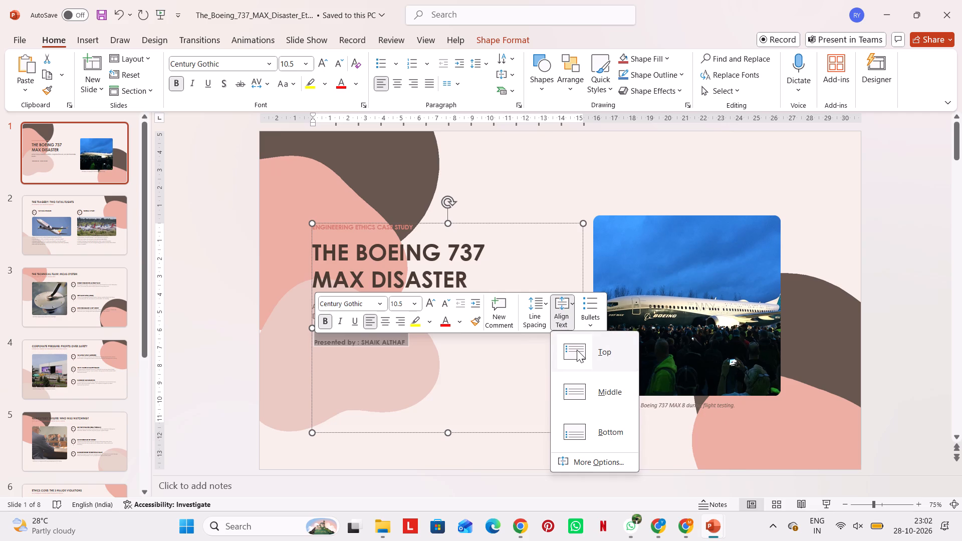
{"action": "left_click", "coordinate": [568, 356]}
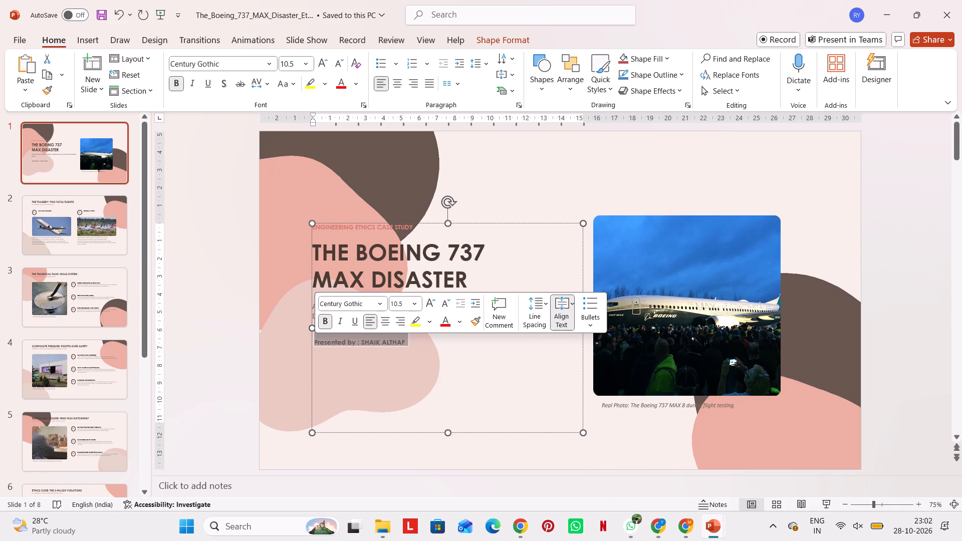
{"action": "left_click", "coordinate": [368, 375]}
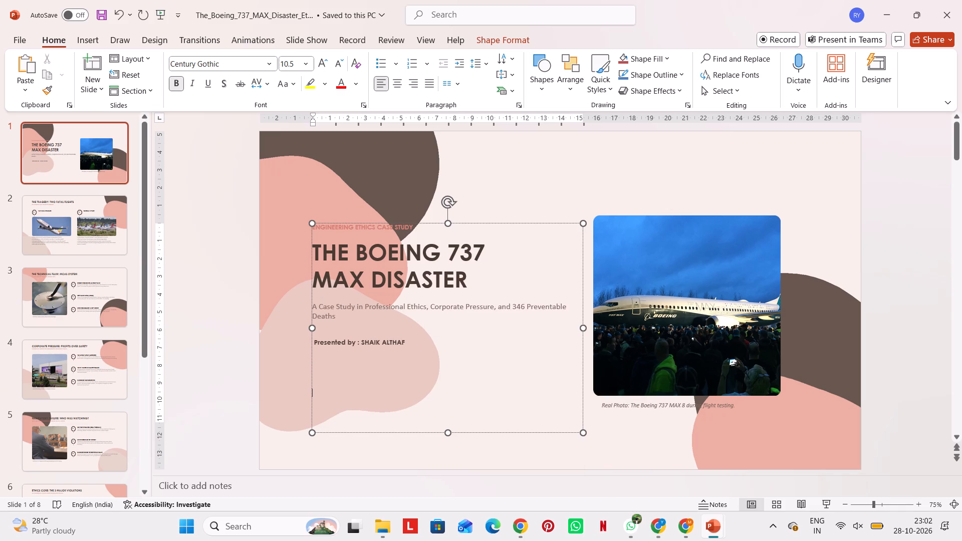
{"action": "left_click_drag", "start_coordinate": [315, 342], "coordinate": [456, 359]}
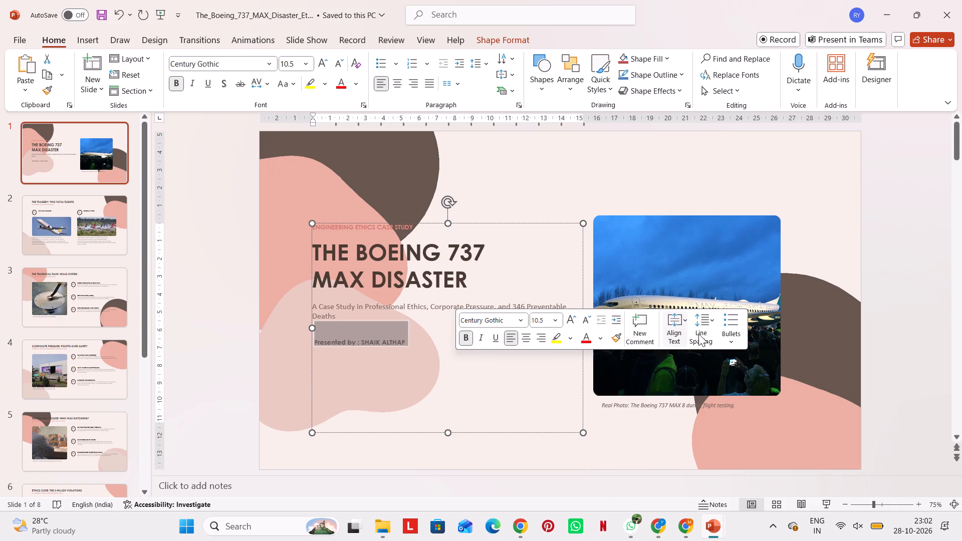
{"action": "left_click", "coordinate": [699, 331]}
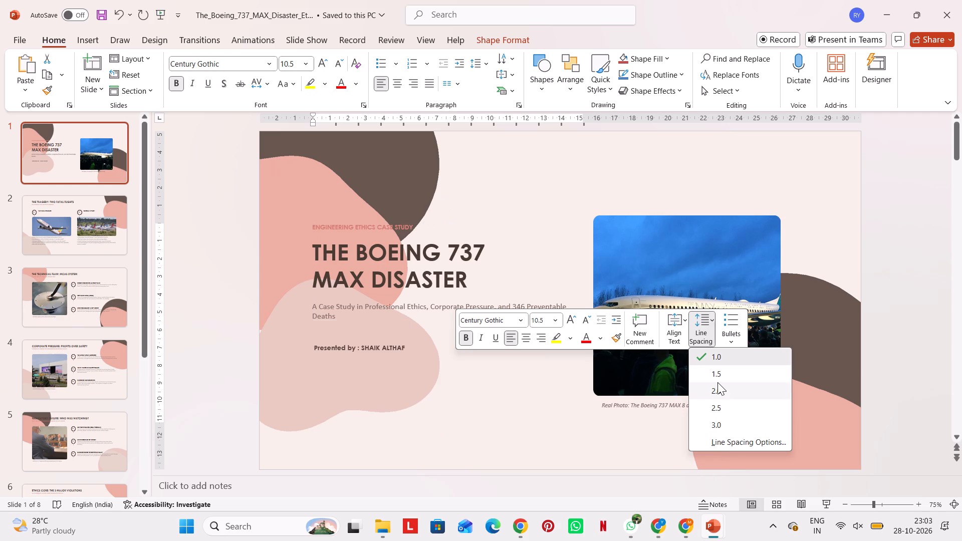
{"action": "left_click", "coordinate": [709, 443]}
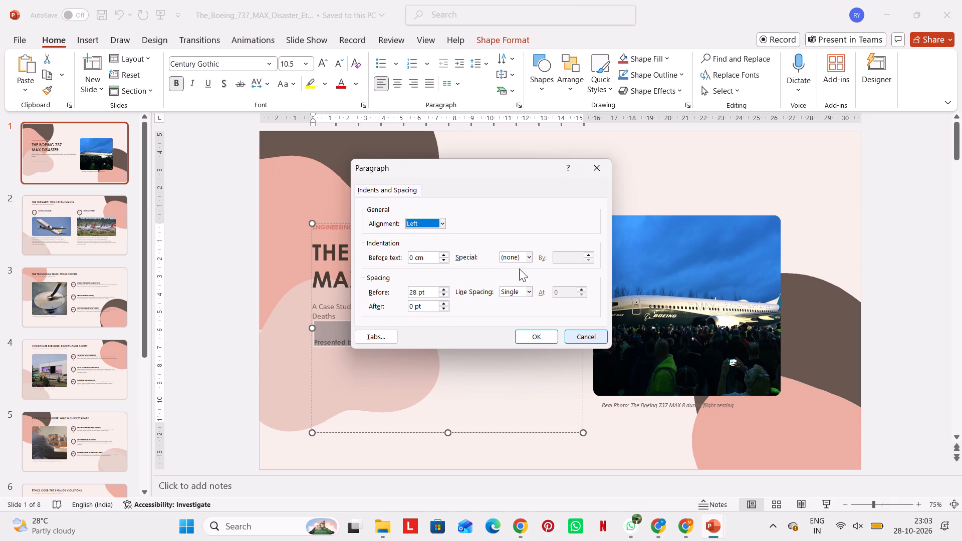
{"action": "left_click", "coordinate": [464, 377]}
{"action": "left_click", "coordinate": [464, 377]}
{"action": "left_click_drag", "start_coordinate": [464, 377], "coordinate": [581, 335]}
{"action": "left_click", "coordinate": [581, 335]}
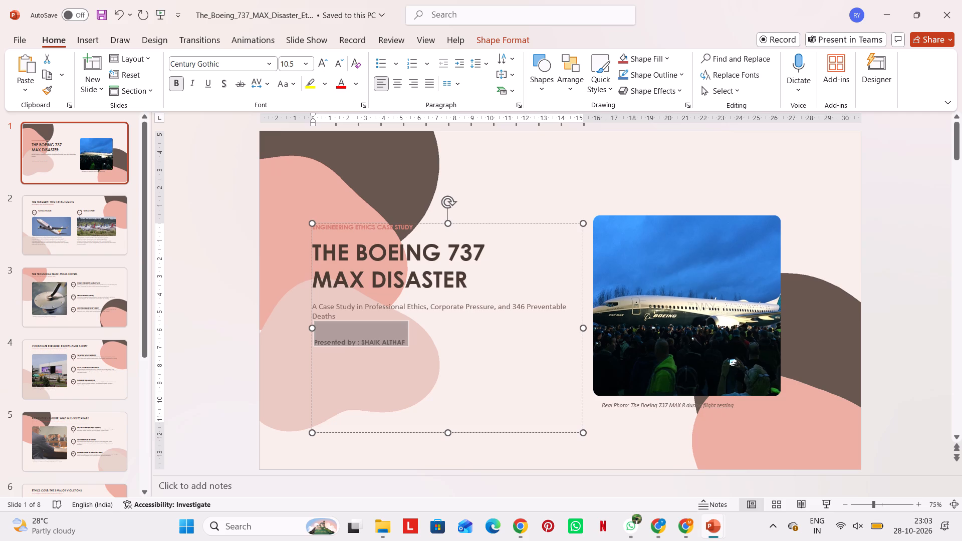
Insert another empty line directly after the "Presented by" line in the title text box.
{"action": "left_click", "coordinate": [421, 336]}
{"action": "key", "text": "Return"}
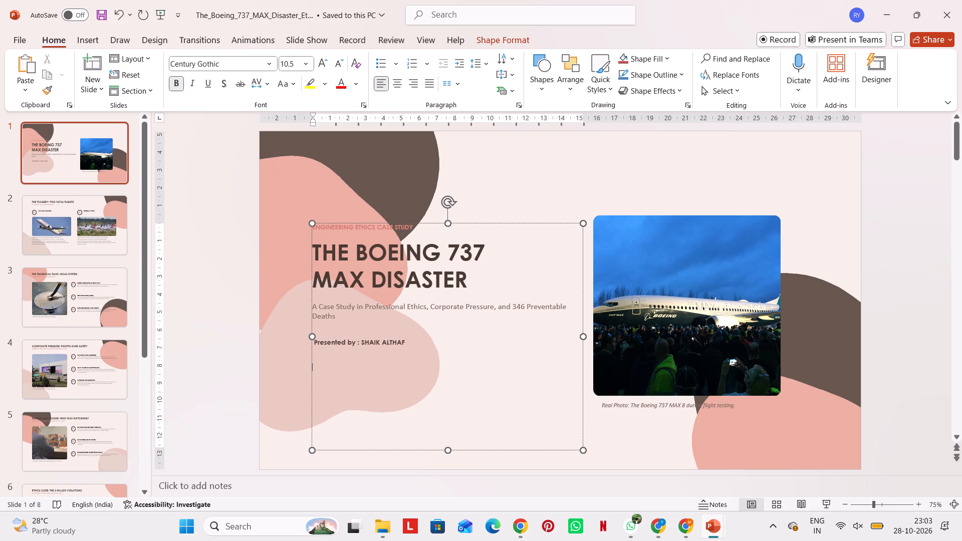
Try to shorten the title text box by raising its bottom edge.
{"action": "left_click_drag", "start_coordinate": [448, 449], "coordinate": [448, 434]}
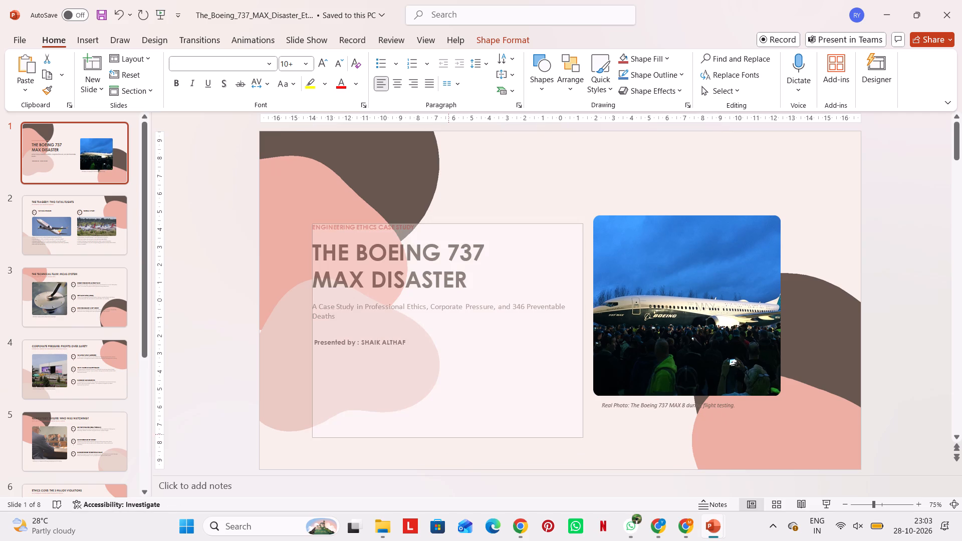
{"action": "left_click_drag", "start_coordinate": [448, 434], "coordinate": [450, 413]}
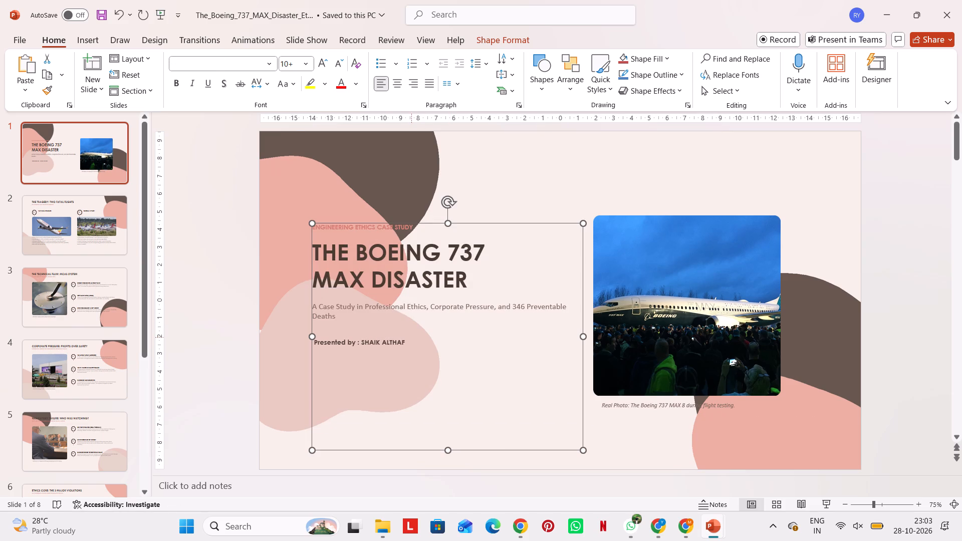
Add one more empty line directly after the "Presented by" line in the title text box.
{"action": "left_click", "coordinate": [408, 342]}
{"action": "key", "text": "Return"}
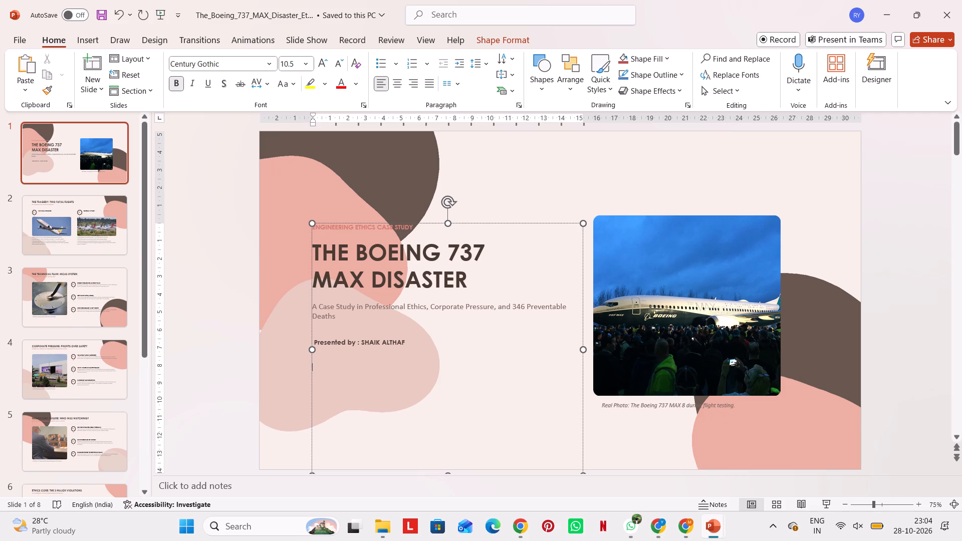
Copy the "Presented by" line and delete it from the title text box.
{"action": "left_click_drag", "start_coordinate": [405, 343], "coordinate": [333, 330]}
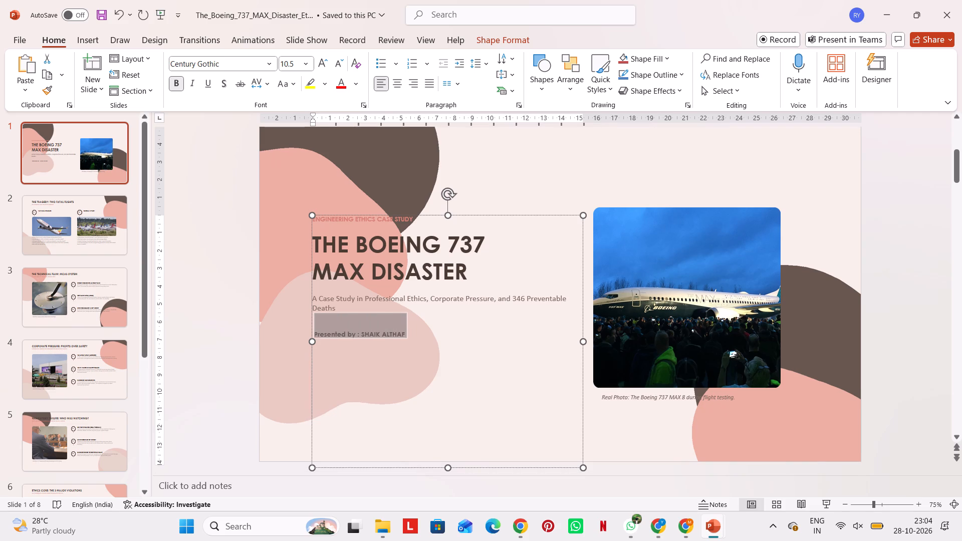
{"action": "left_click_drag", "start_coordinate": [333, 330], "coordinate": [330, 331]}
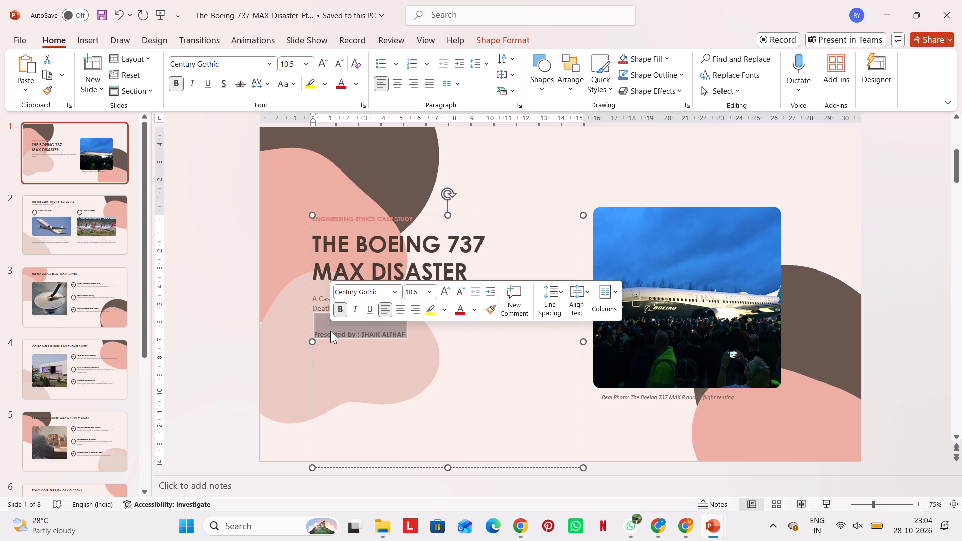
{"action": "key", "text": "ctrl+c"}
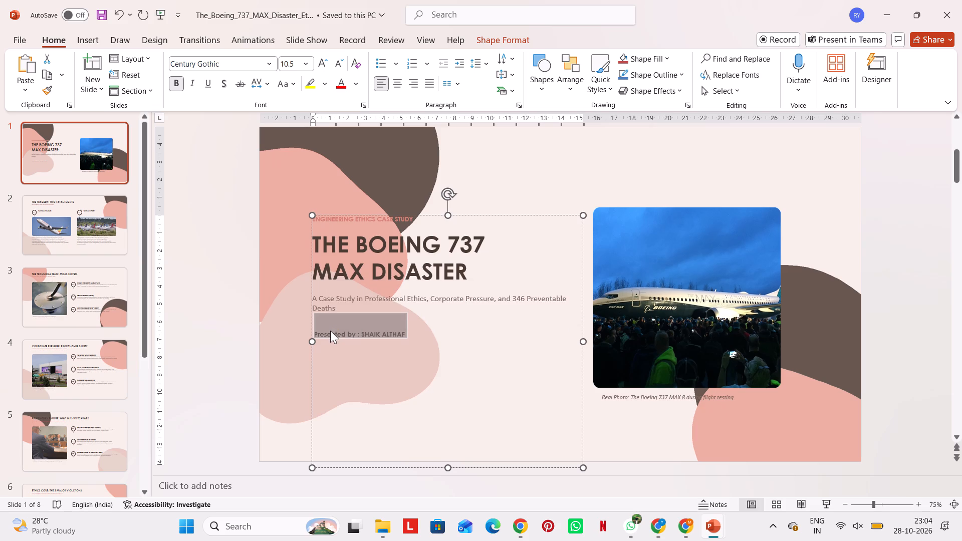
{"action": "key", "text": "BackSpace"}
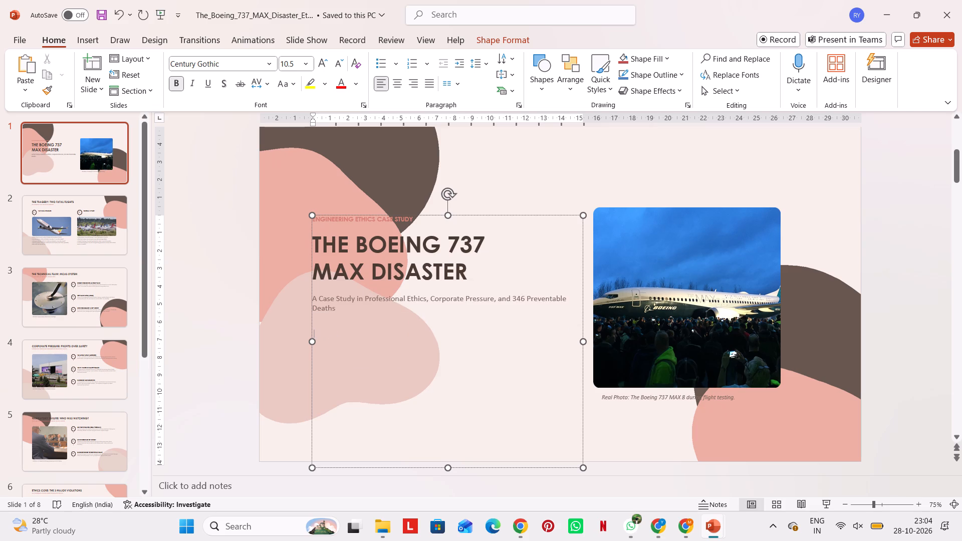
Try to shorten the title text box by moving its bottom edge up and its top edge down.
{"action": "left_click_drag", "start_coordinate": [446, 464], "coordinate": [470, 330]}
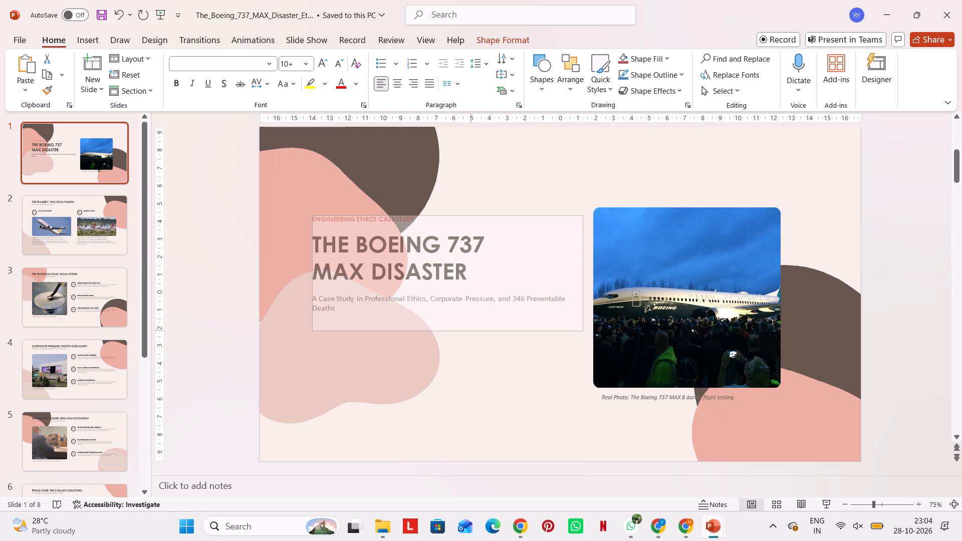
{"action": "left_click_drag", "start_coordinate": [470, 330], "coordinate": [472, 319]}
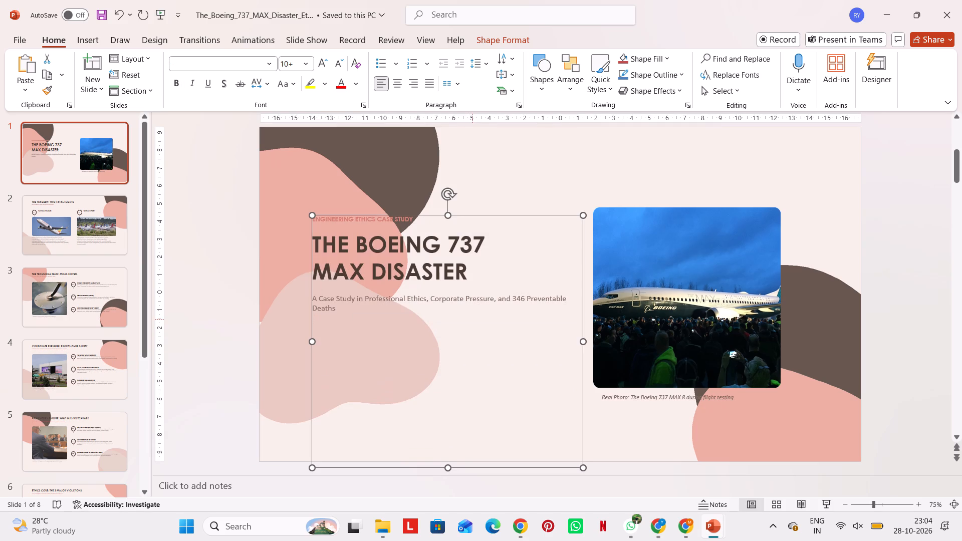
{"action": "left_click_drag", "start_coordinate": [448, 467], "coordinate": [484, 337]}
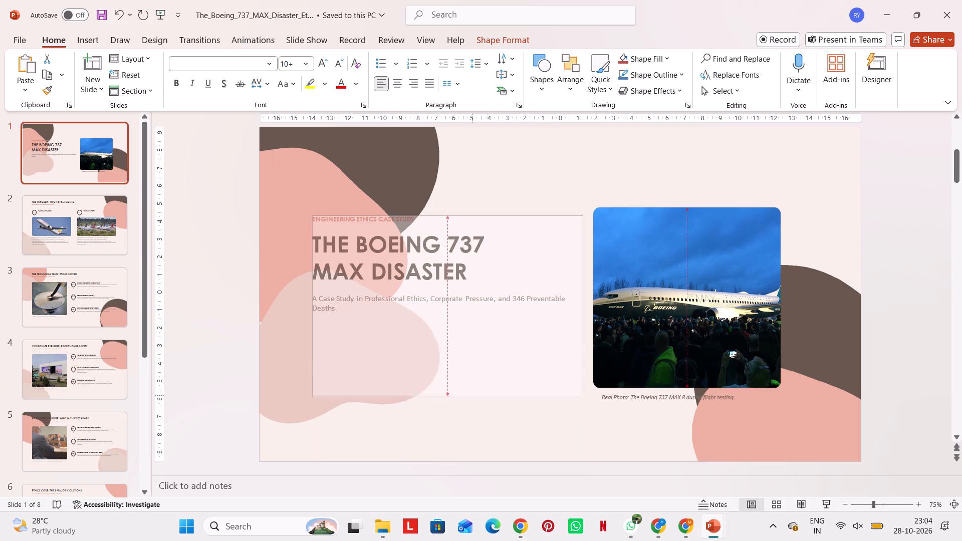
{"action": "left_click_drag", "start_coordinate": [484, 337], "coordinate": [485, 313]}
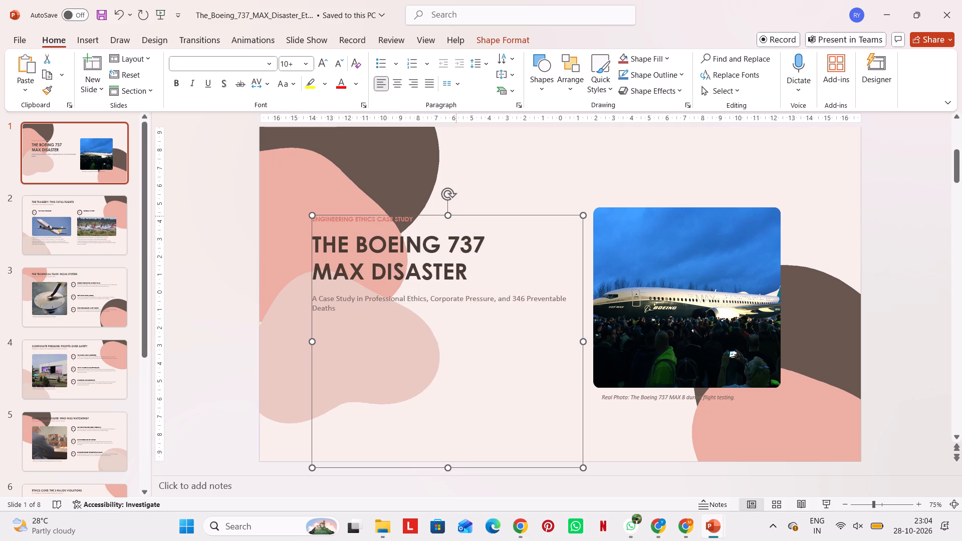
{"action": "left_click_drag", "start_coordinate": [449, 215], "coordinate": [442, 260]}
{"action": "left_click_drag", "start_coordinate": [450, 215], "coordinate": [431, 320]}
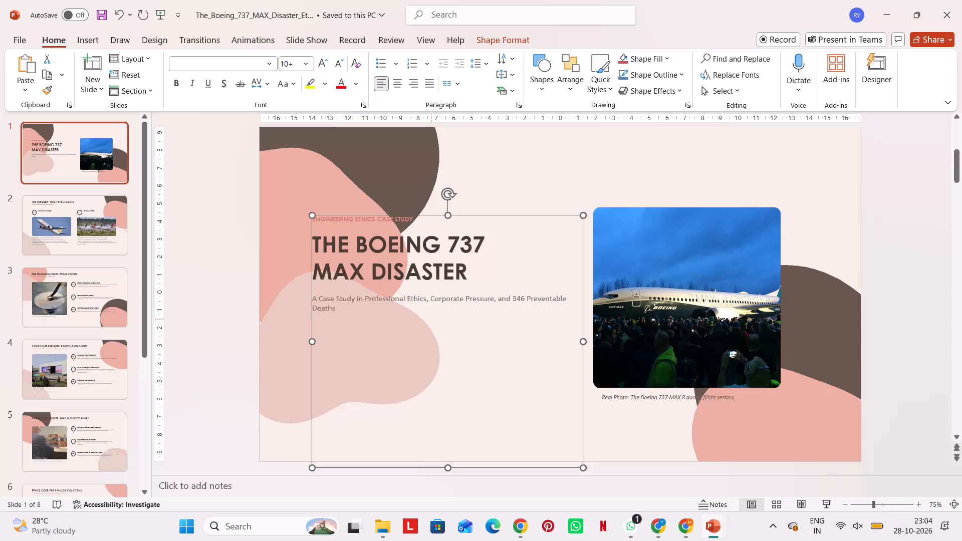
Insert a new text box just below the subtitle, spanning the full width of the title block.
{"action": "left_click", "coordinate": [90, 35]}
{"action": "left_click", "coordinate": [576, 86]}
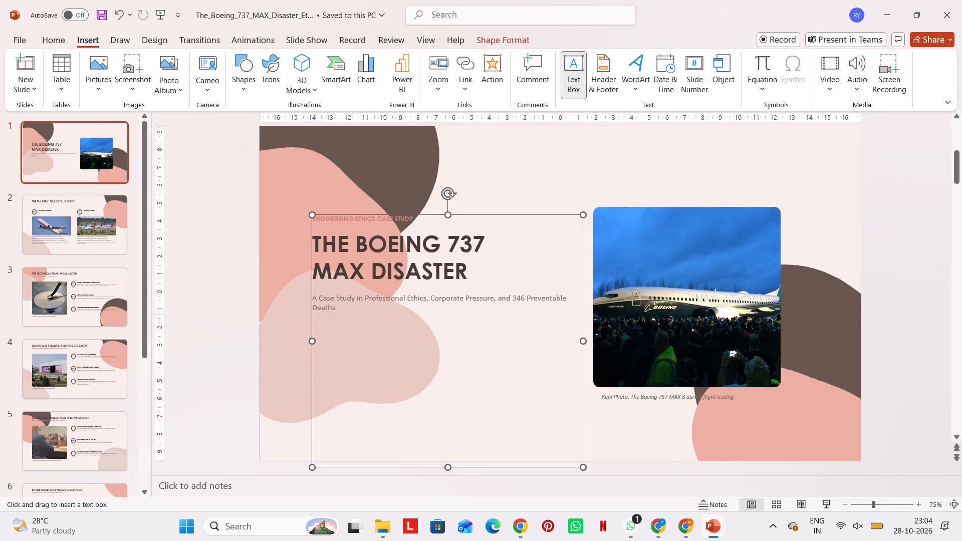
{"action": "left_click_drag", "start_coordinate": [315, 315], "coordinate": [540, 409]}
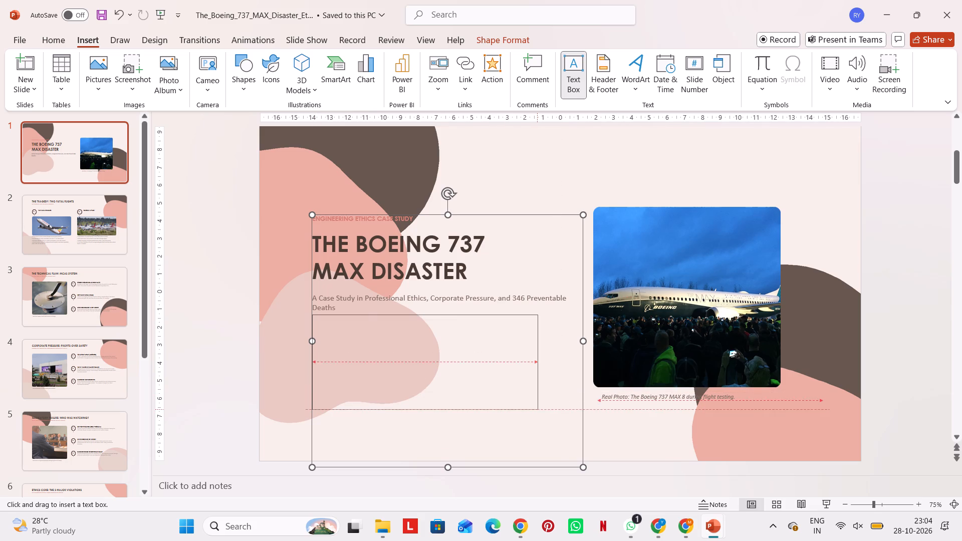
{"action": "left_click_drag", "start_coordinate": [540, 409], "coordinate": [581, 420]}
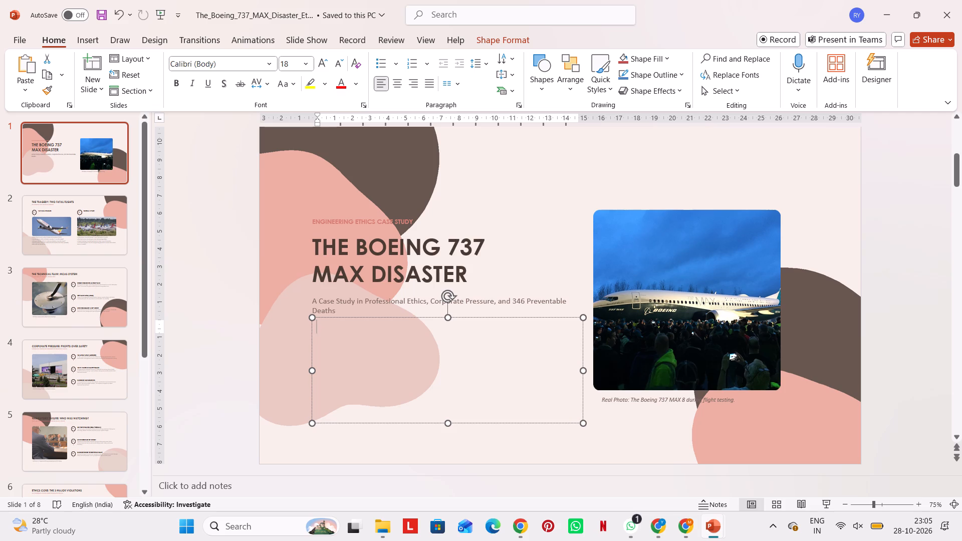
Enter "NAME :" followed by the presenter's name in capitals in the new text box.
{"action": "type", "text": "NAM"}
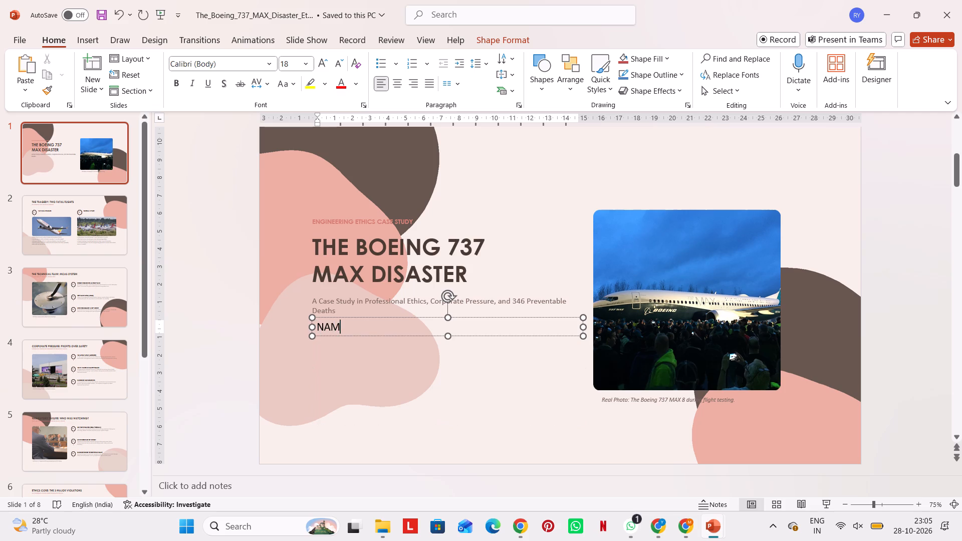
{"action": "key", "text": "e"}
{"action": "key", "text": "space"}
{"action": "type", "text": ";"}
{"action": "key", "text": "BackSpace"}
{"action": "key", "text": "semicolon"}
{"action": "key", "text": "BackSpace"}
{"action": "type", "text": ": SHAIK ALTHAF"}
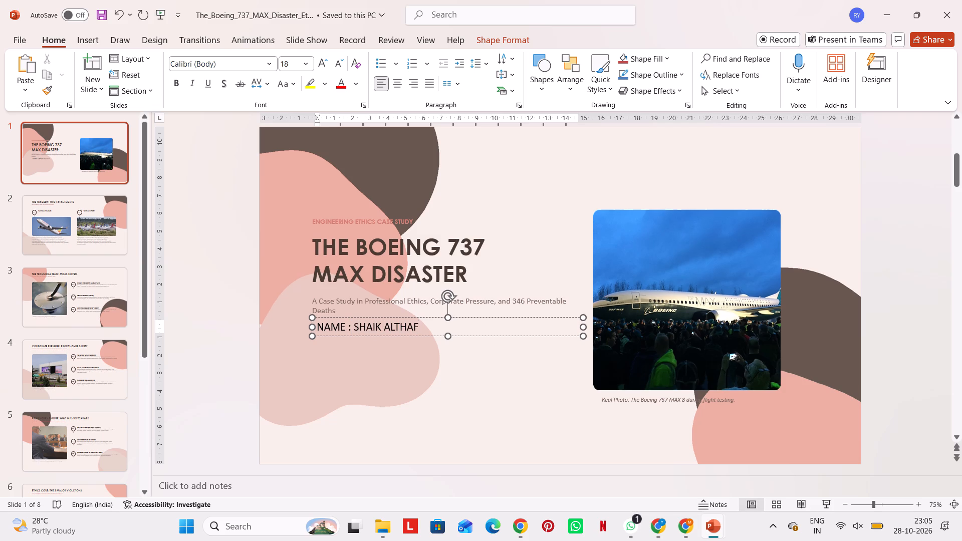
Add the presenter's ID number in parentheses after the name and start a second line.
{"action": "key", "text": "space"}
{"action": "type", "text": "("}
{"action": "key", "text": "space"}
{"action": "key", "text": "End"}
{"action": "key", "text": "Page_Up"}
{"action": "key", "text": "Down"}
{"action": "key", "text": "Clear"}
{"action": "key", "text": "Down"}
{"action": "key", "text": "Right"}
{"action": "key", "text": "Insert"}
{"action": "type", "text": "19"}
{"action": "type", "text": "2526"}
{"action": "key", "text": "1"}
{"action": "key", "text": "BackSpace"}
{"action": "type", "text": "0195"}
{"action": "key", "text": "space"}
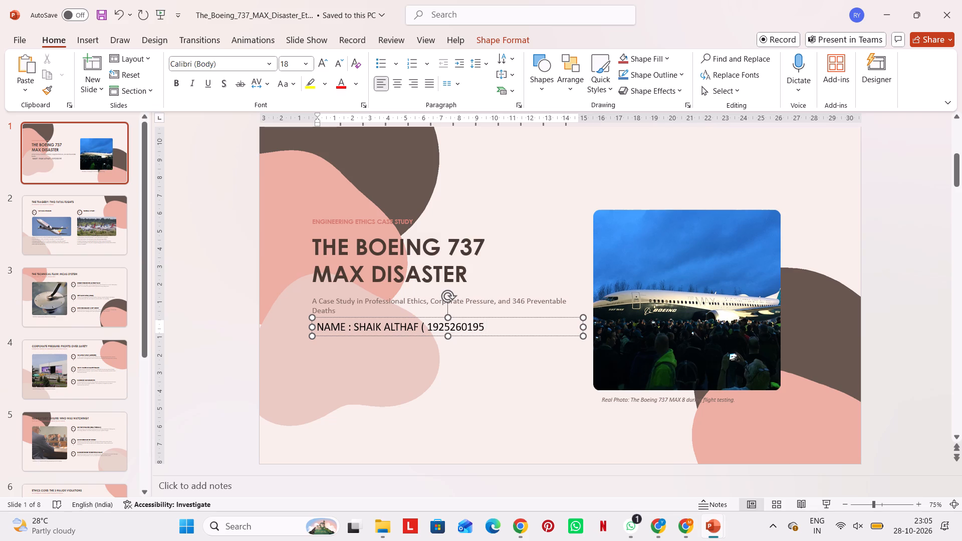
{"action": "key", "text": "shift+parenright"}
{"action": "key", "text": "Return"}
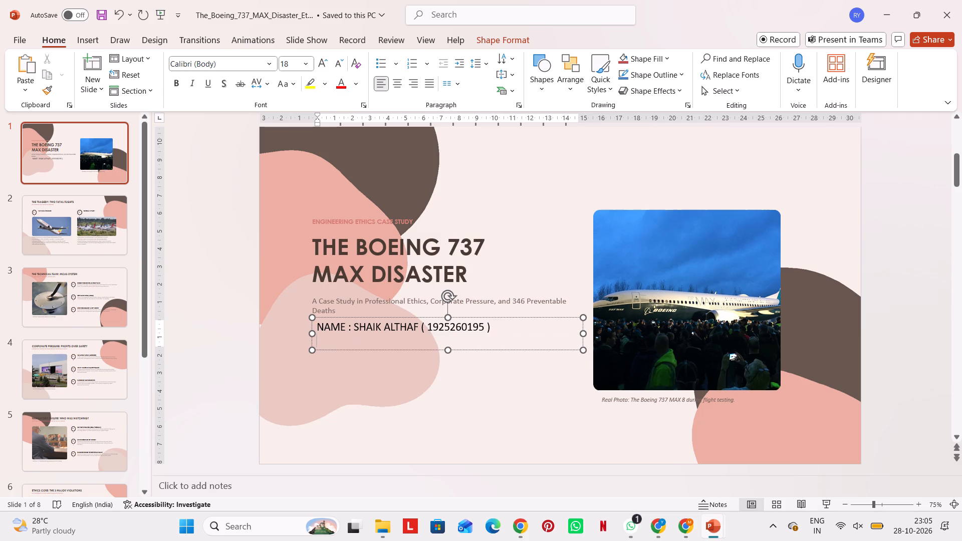
Replace the "NAME" label before the presenter's name with "PRESENTED BY".
{"action": "left_click", "coordinate": [346, 327]}
{"action": "key", "text": "BackSpace"}
{"action": "key", "text": "BackSpace"}
{"action": "key", "text": "BackSpace"}
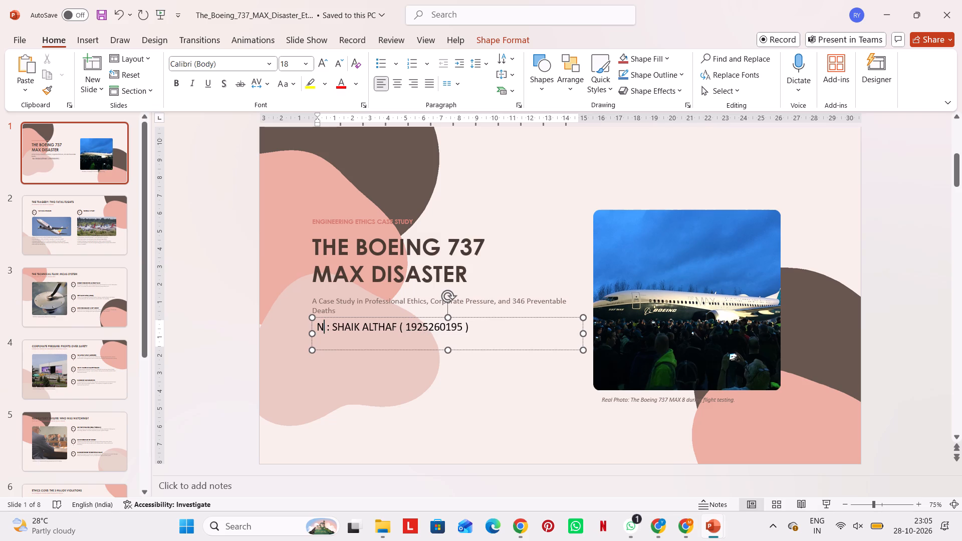
{"action": "key", "text": "BackSpace"}
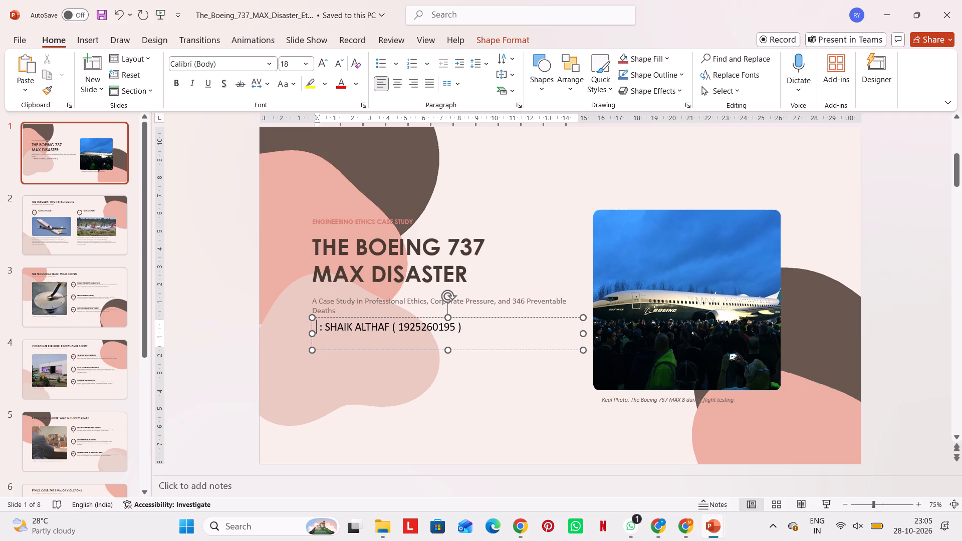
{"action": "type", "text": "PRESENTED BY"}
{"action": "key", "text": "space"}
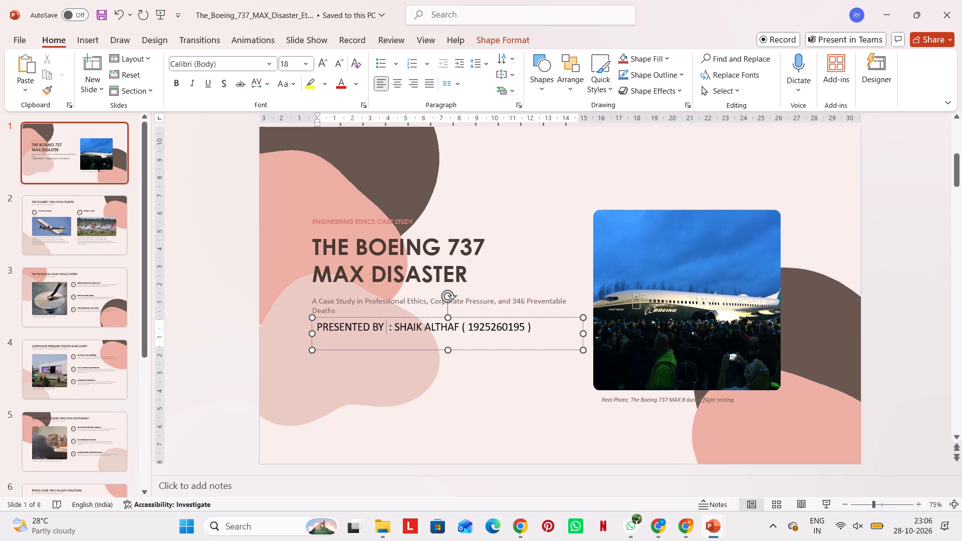
Indent the second line of the presenter text box beneath the first name and enter the second presenter's name in capitals.
{"action": "left_click", "coordinate": [403, 341]}
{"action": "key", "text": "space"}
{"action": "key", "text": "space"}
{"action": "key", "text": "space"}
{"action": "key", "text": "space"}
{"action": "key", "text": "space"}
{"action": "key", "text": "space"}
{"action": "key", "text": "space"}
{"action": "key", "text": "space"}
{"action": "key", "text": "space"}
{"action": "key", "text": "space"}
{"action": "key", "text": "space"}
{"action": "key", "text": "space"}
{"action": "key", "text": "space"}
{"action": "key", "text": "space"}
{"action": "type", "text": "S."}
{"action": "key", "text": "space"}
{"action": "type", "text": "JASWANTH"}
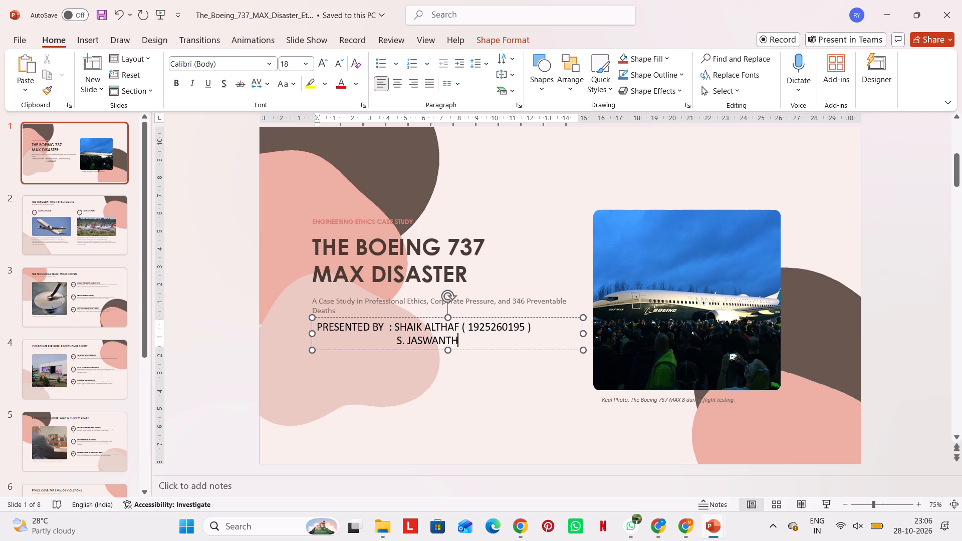
Add the second presenter's ID number in parentheses after the name, with a space inside each parenthesis.
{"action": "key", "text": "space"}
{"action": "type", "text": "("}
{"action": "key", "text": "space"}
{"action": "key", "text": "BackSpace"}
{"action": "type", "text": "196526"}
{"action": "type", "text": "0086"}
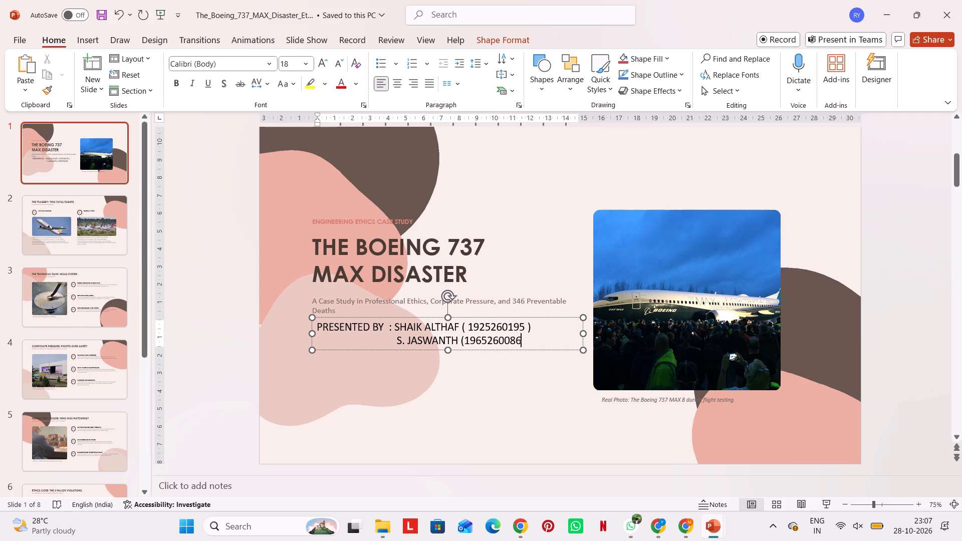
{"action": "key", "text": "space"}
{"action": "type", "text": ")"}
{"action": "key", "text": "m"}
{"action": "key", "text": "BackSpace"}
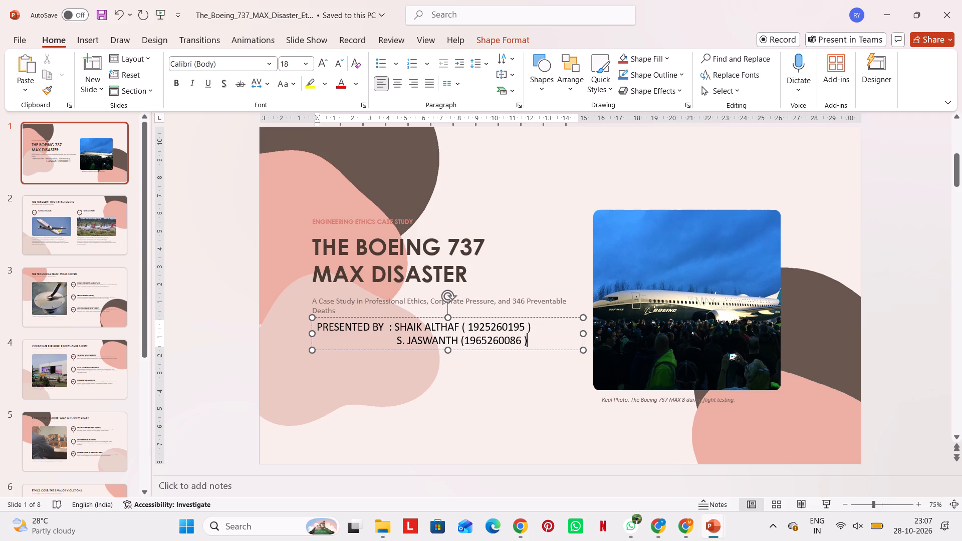
{"action": "left_click", "coordinate": [463, 338]}
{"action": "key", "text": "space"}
{"action": "left_click", "coordinate": [543, 344]}
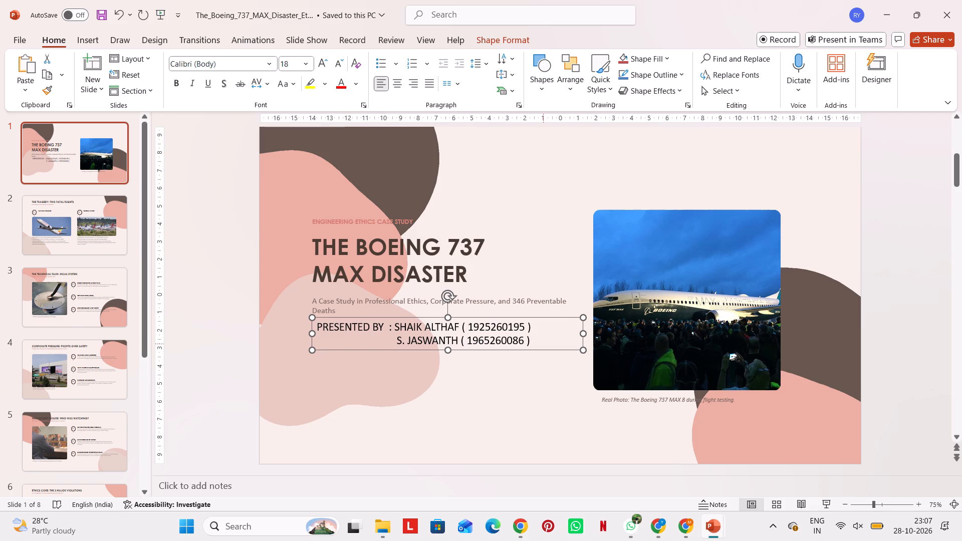
{"action": "left_click", "coordinate": [517, 407]}
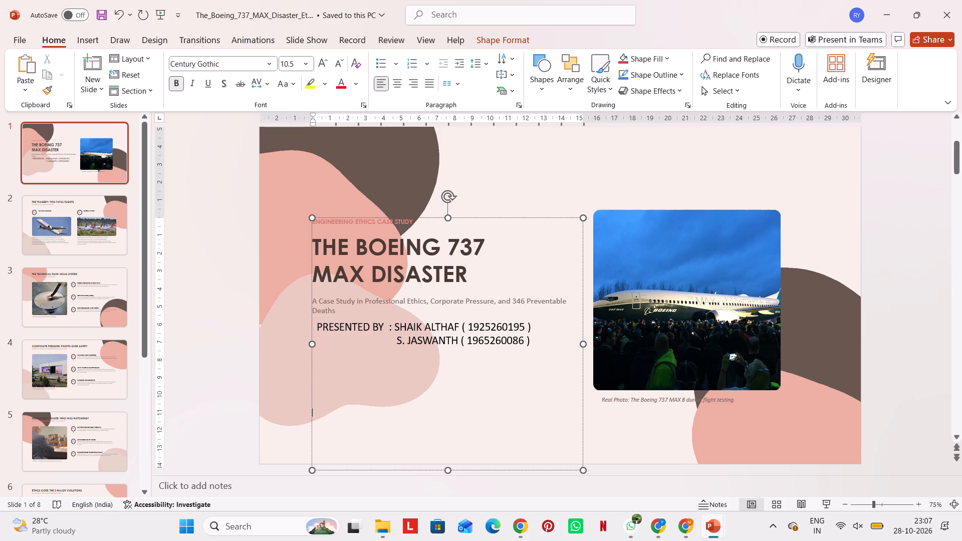
{"action": "left_click", "coordinate": [632, 435]}
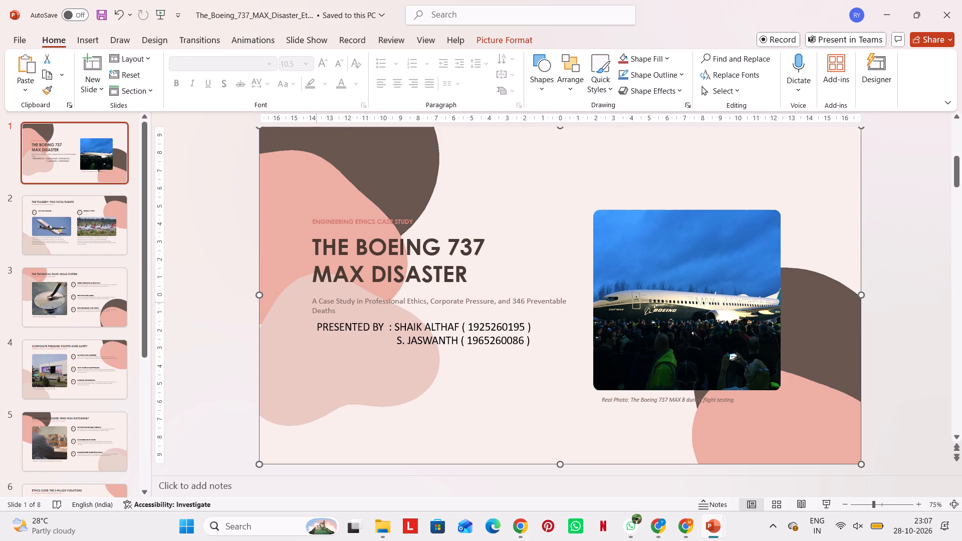
Make the subtitle "A Case Study in Professional Ethics, Corporate Pressure, and 346 Preventable Deaths" bold.
{"action": "left_click_drag", "start_coordinate": [313, 301], "coordinate": [347, 317]}
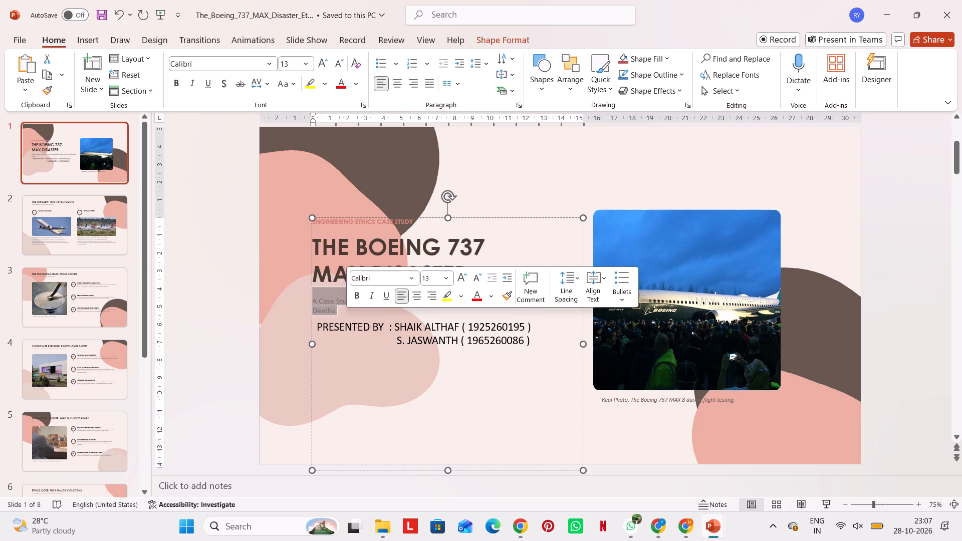
{"action": "left_click", "coordinate": [357, 294]}
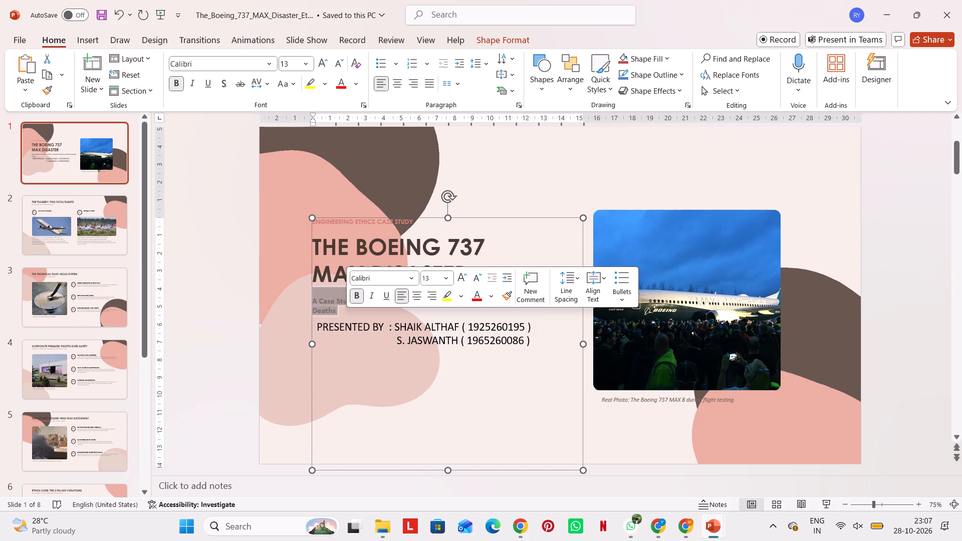
{"action": "left_click", "coordinate": [301, 352]}
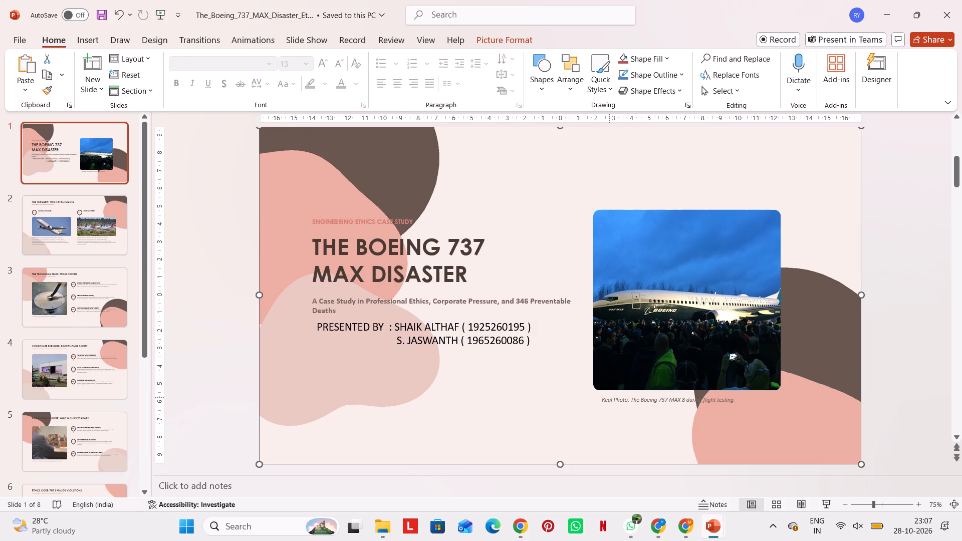
Make the "Real Photo" caption below the airplane picture bold.
{"action": "left_click", "coordinate": [609, 397]}
{"action": "left_click_drag", "start_coordinate": [602, 398], "coordinate": [728, 394]}
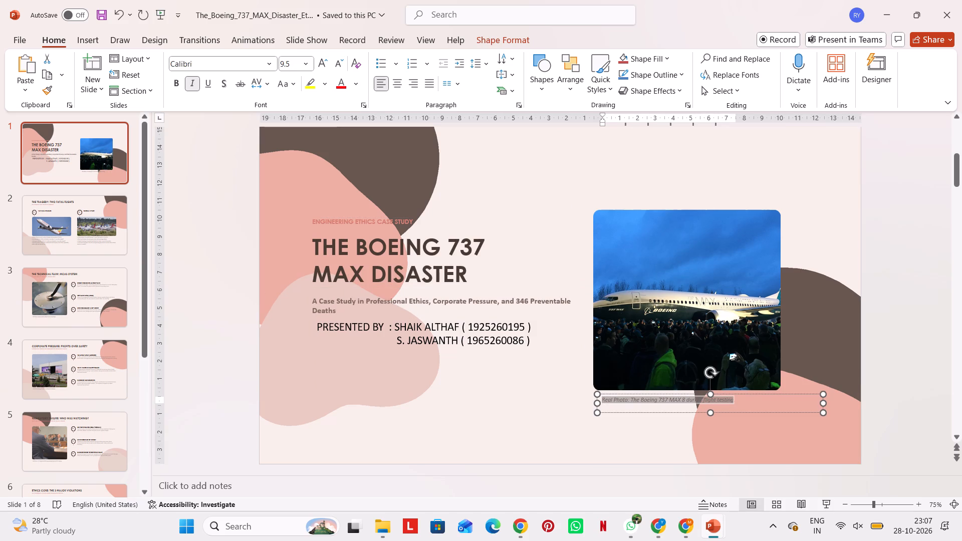
{"action": "left_click_drag", "start_coordinate": [728, 394], "coordinate": [734, 396]}
{"action": "left_click", "coordinate": [680, 373]}
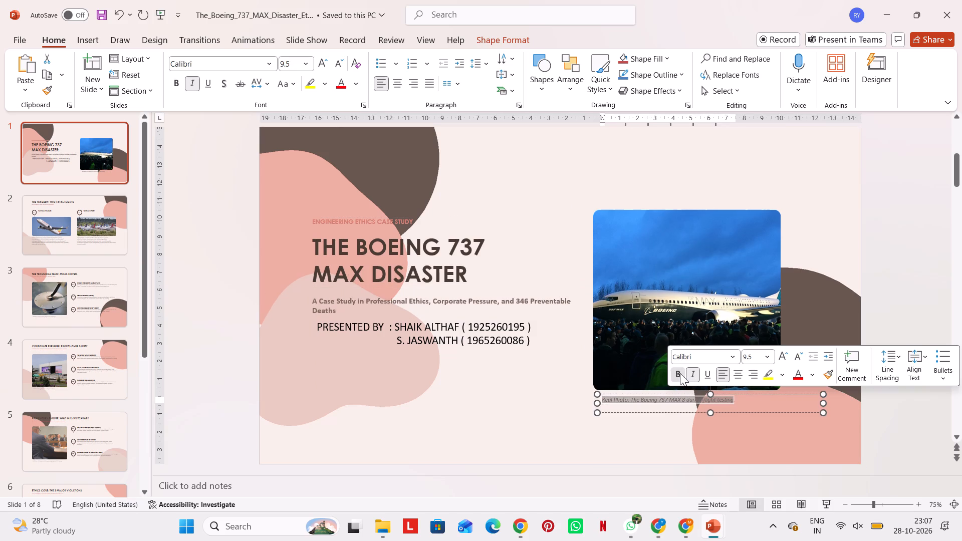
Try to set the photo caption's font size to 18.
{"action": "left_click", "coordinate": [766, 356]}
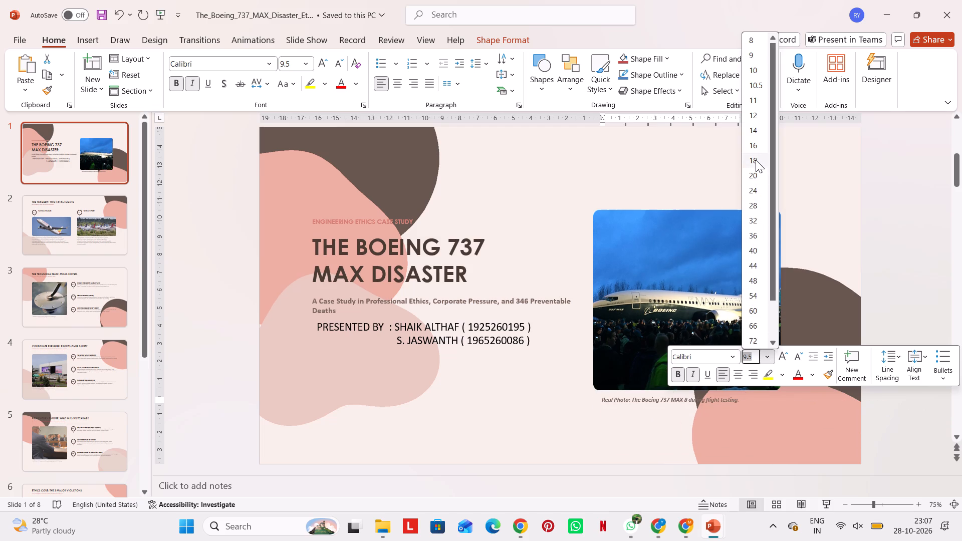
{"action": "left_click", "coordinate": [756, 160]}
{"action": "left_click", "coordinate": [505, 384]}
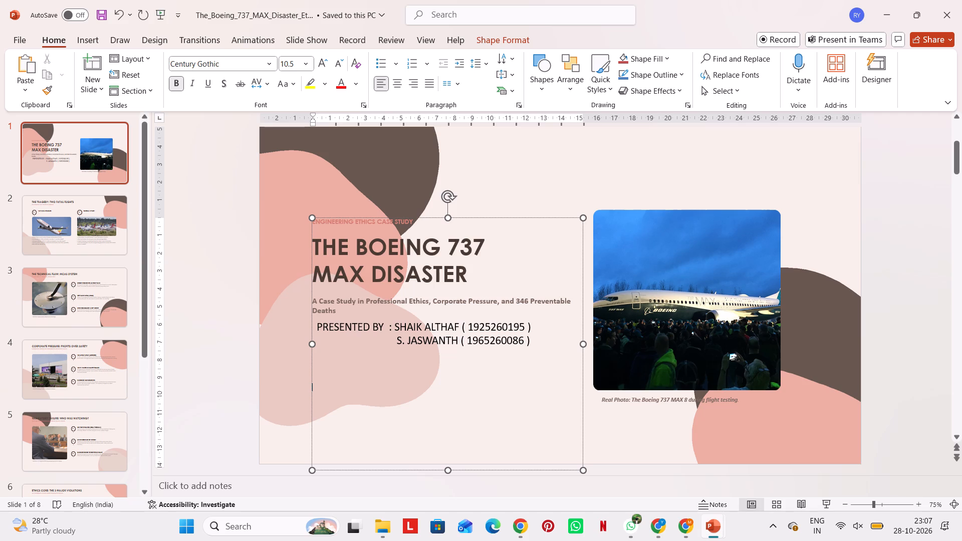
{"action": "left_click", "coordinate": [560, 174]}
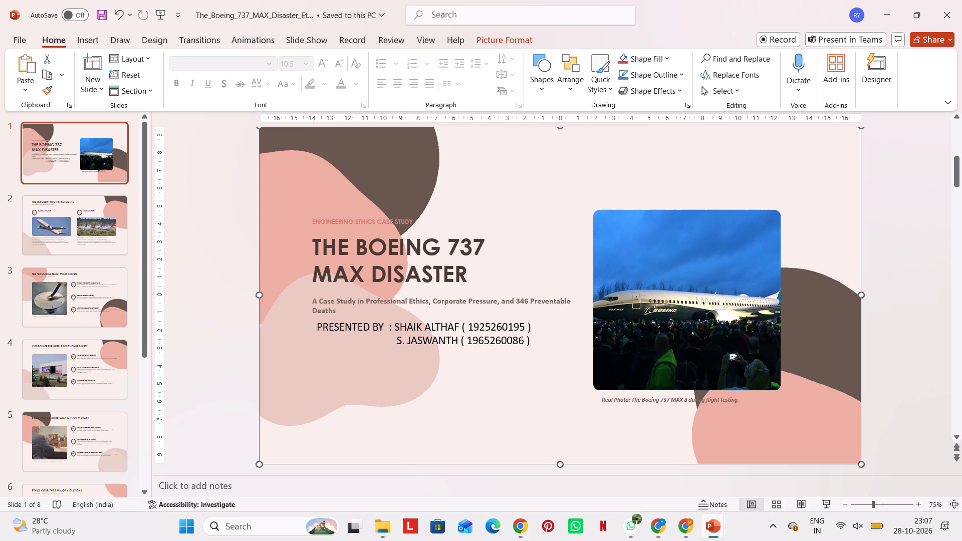
Change the font colour of the "ENGINEERING ETHICS CASE STUDY" line above the title to white.
{"action": "left_click_drag", "start_coordinate": [314, 223], "coordinate": [419, 225]}
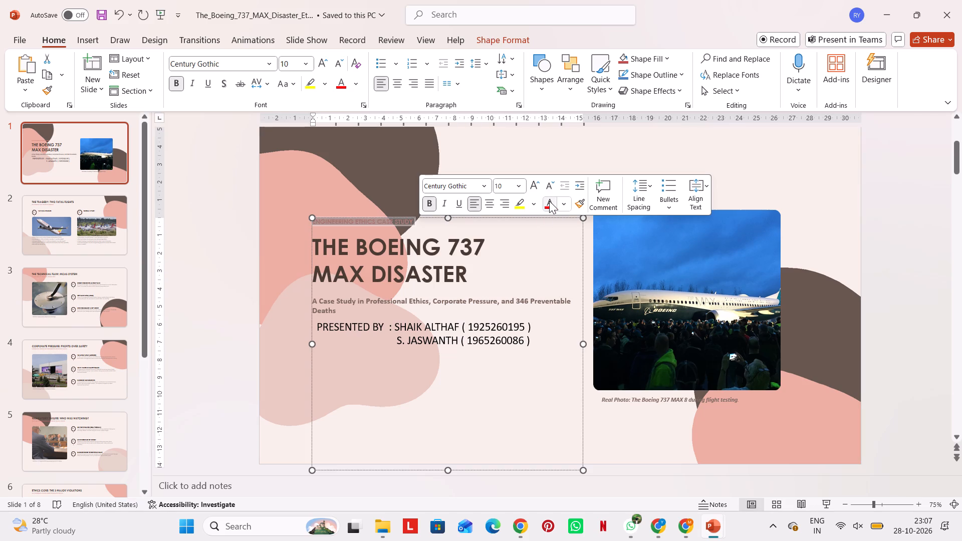
{"action": "left_click", "coordinate": [546, 204]}
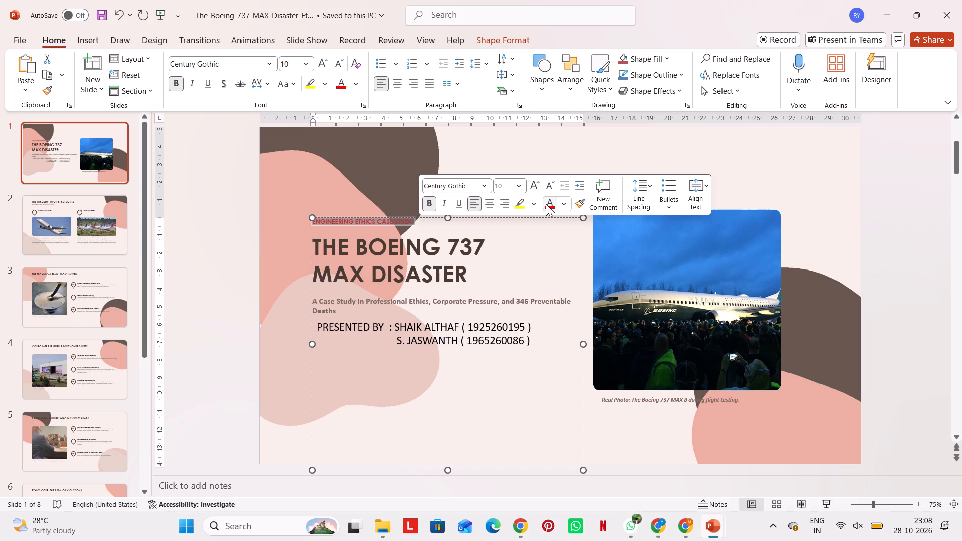
{"action": "left_click", "coordinate": [568, 206]}
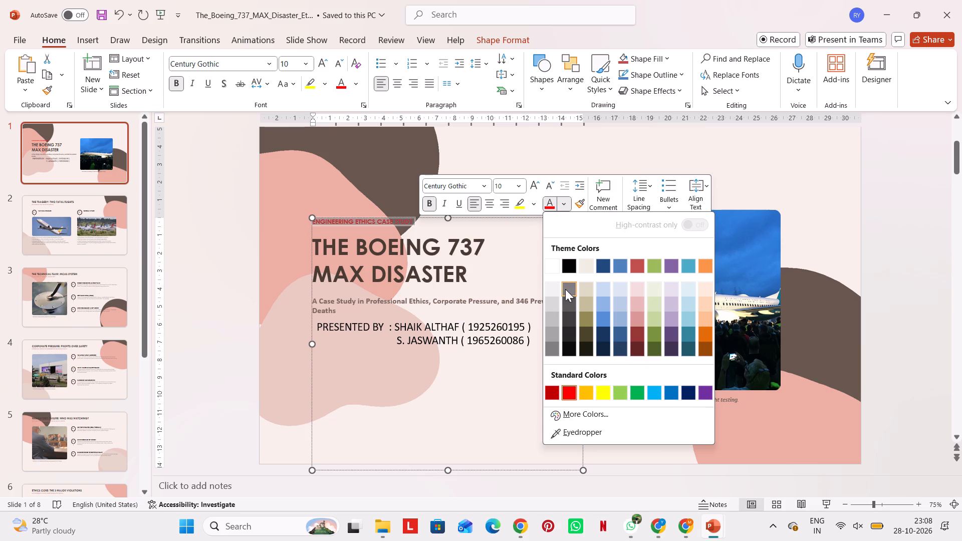
{"action": "left_click", "coordinate": [554, 263]}
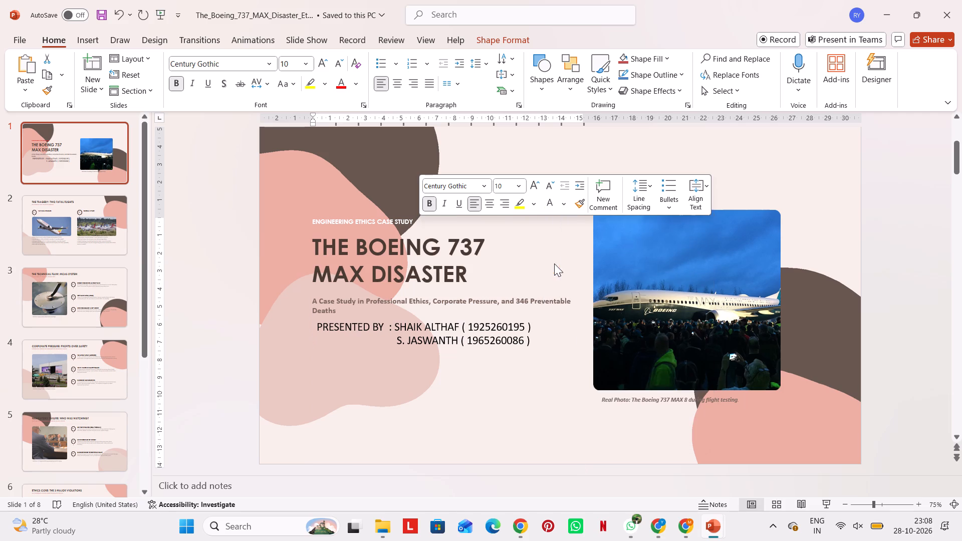
{"action": "left_click", "coordinate": [745, 189]}
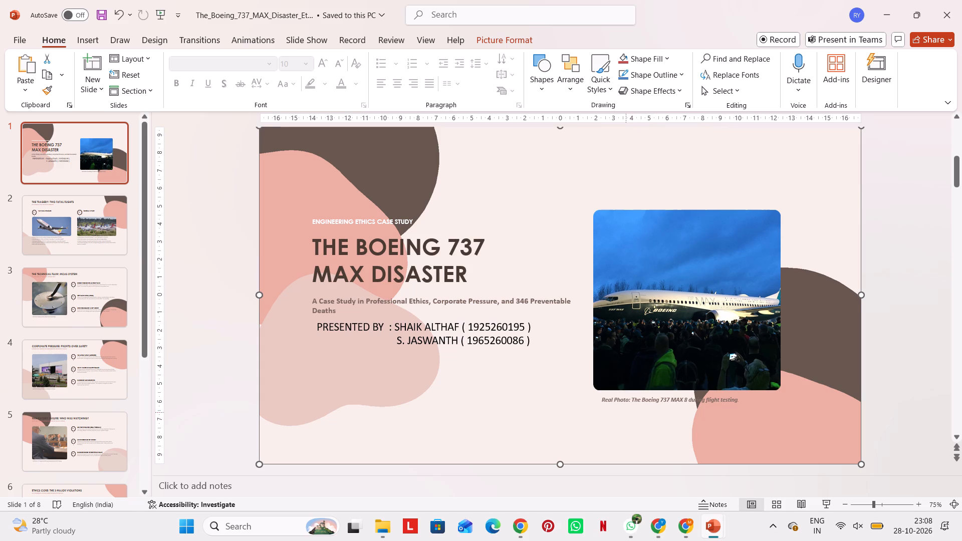
Shrink the photo caption's text box to fit its text.
{"action": "left_click", "coordinate": [615, 402]}
{"action": "double_click", "coordinate": [600, 402]}
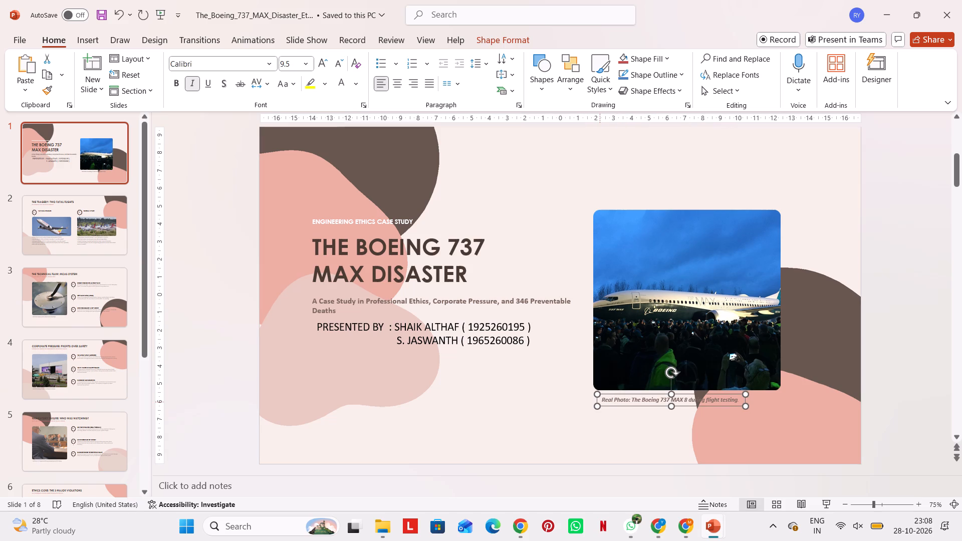
{"action": "left_click", "coordinate": [601, 400]}
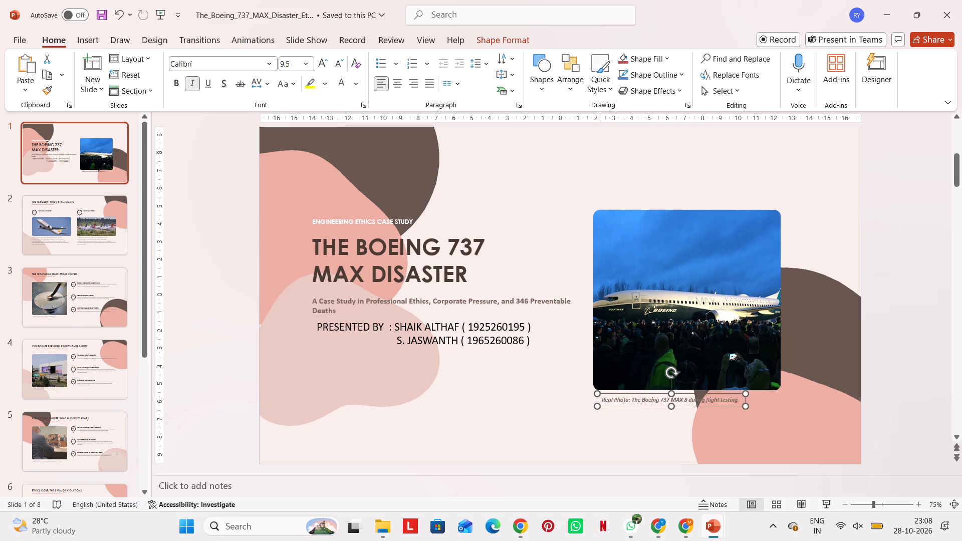
Nudge the title slide's background picture slightly upward.
{"action": "left_click", "coordinate": [584, 419]}
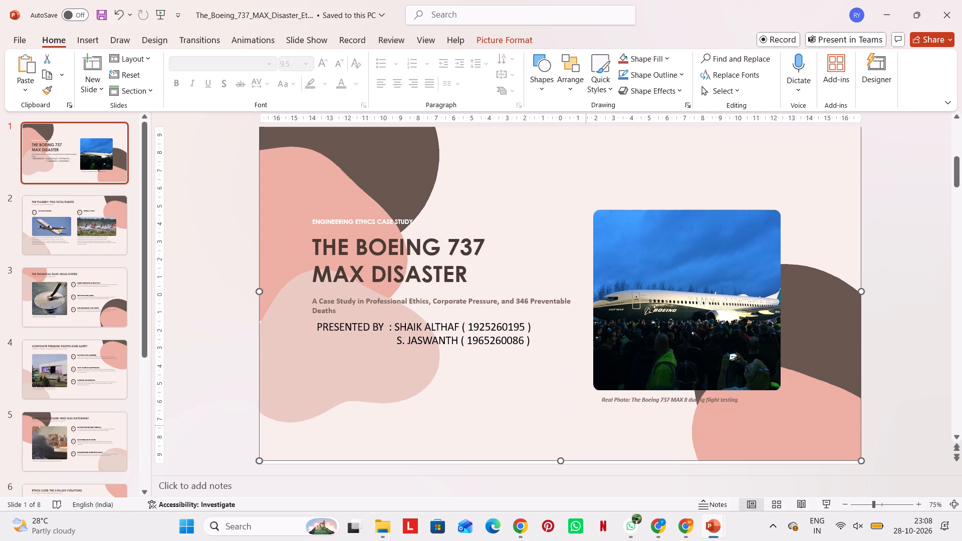
{"action": "left_click_drag", "start_coordinate": [569, 413], "coordinate": [576, 395]}
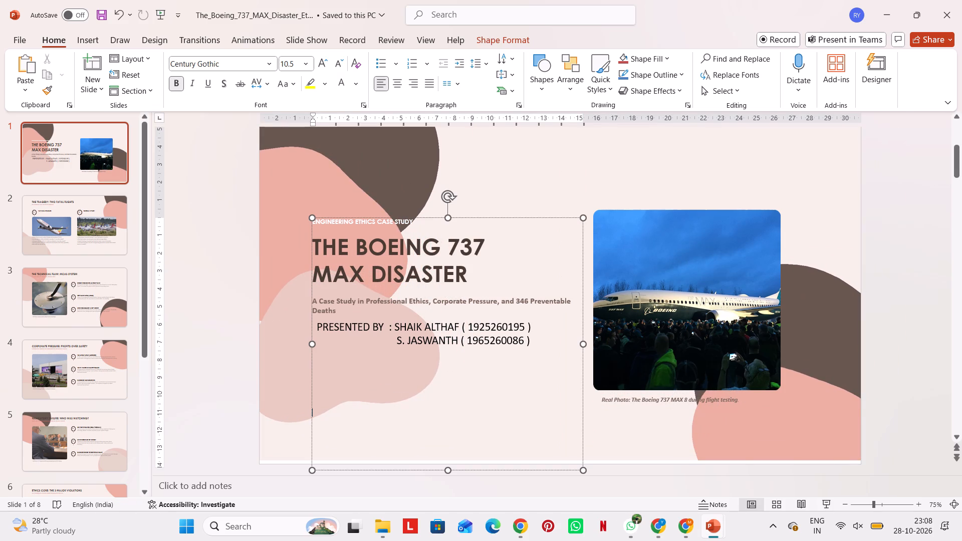
{"action": "left_click_drag", "start_coordinate": [576, 395], "coordinate": [574, 414]}
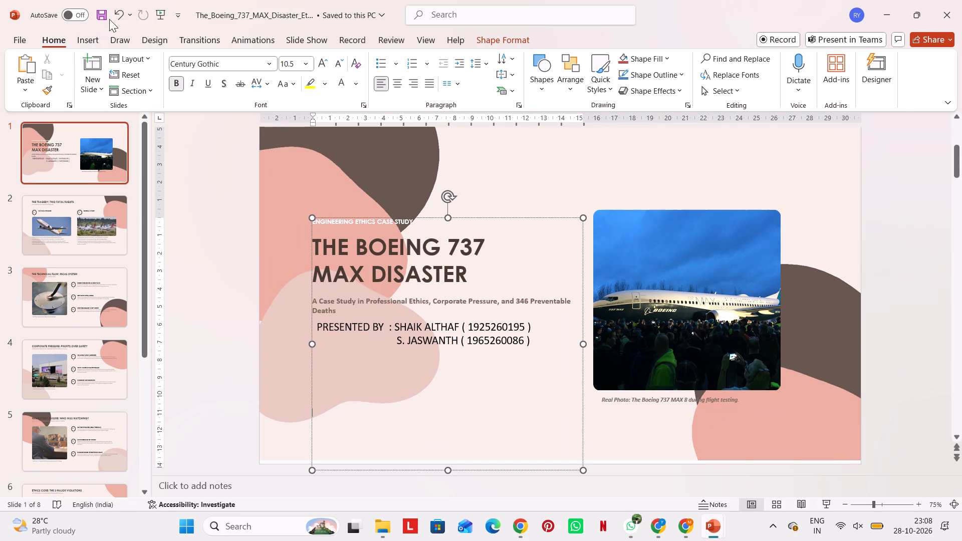
Undo the last move of the title slide's background picture.
{"action": "left_click", "coordinate": [115, 14]}
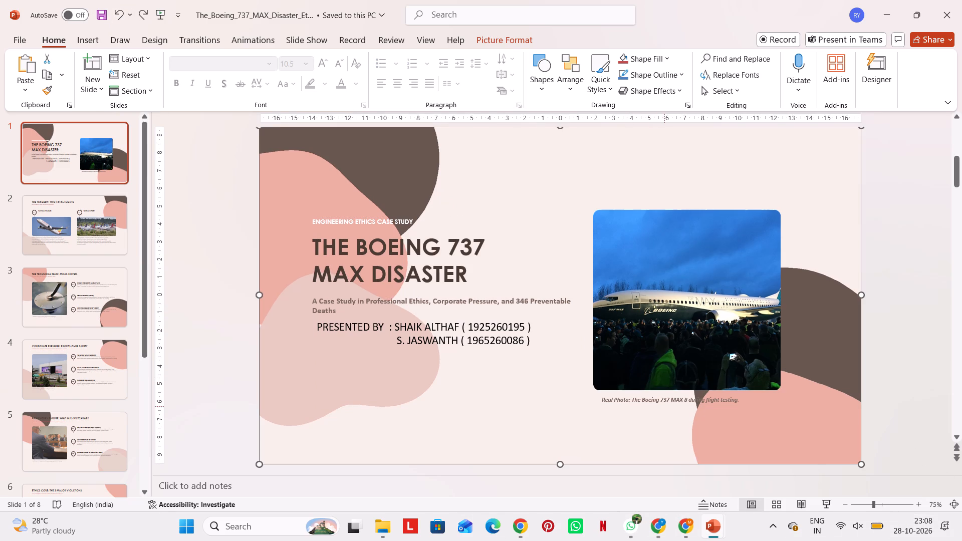
Change the font colour of the whole photo caption on the title slide to a near-black dark grey.
{"action": "left_click", "coordinate": [679, 397]}
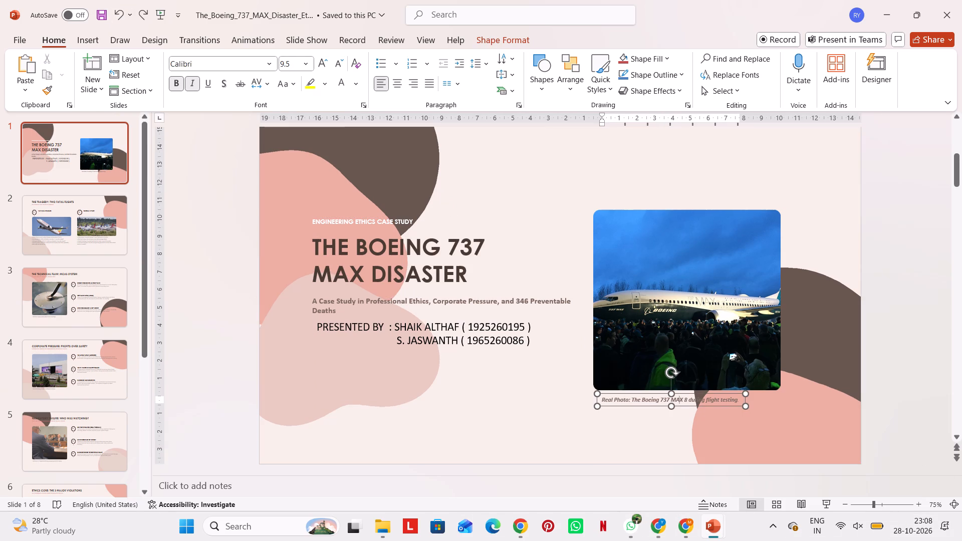
{"action": "left_click_drag", "start_coordinate": [605, 400], "coordinate": [752, 403]}
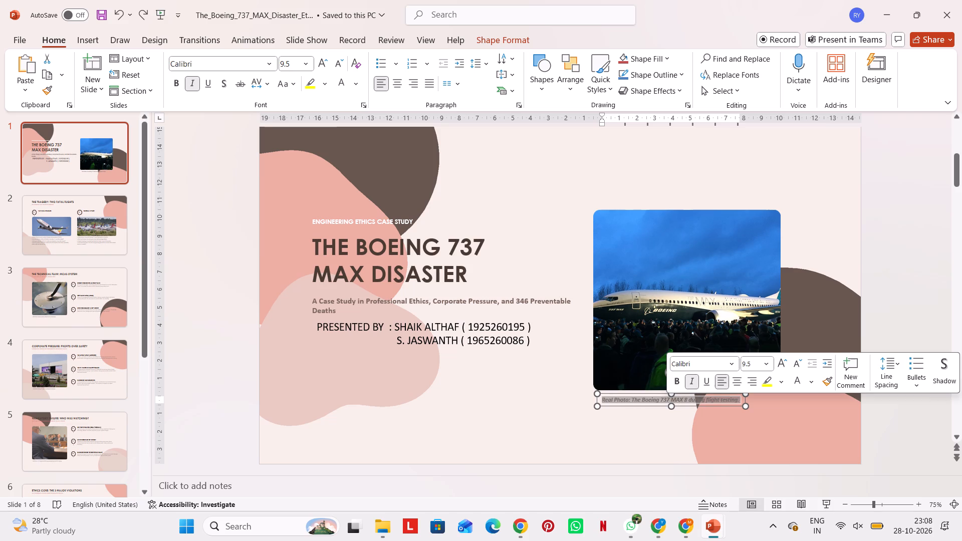
{"action": "left_click", "coordinate": [805, 379]}
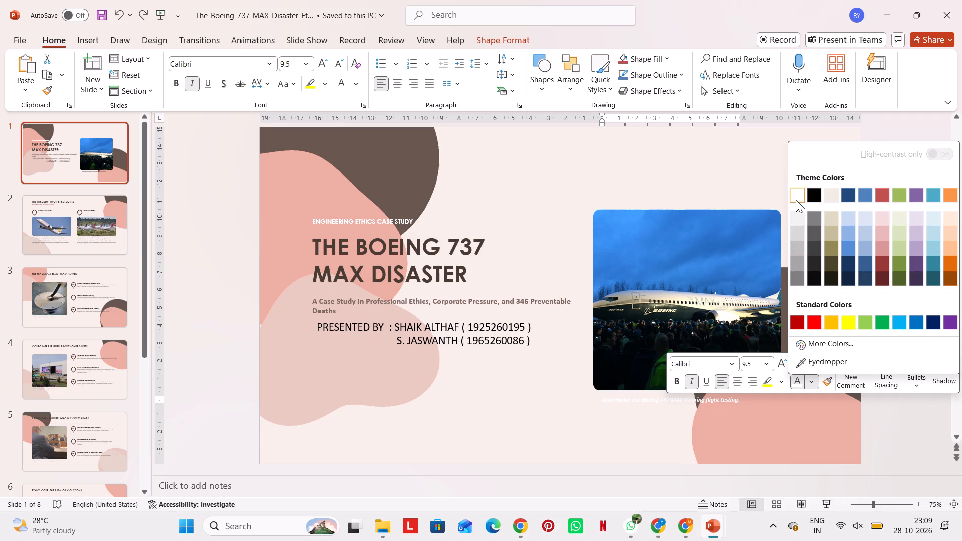
{"action": "left_click", "coordinate": [813, 261]}
{"action": "left_click", "coordinate": [759, 194]}
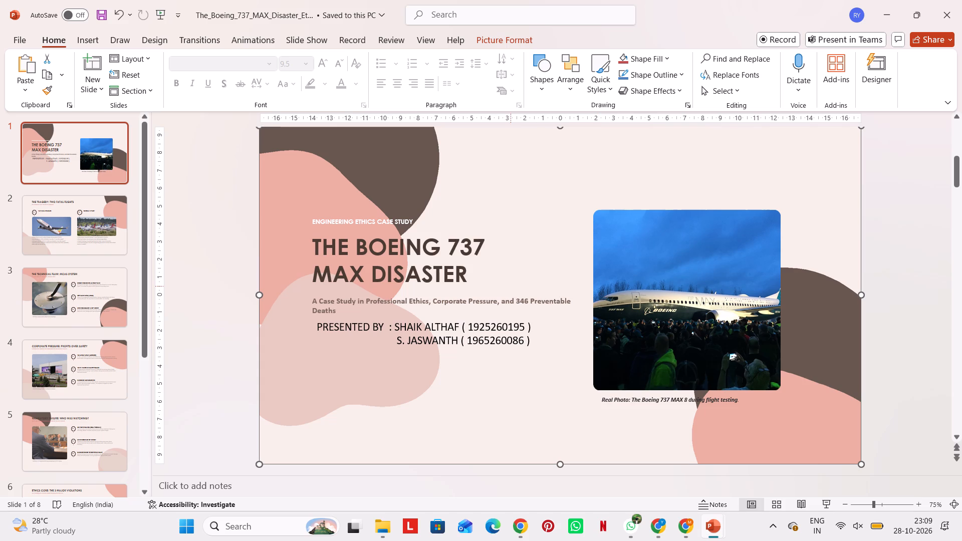
Look through slides 2 to 8, examining each slide's text, photos and background shapes.
{"action": "left_click", "coordinate": [86, 218]}
{"action": "left_click", "coordinate": [86, 218]}
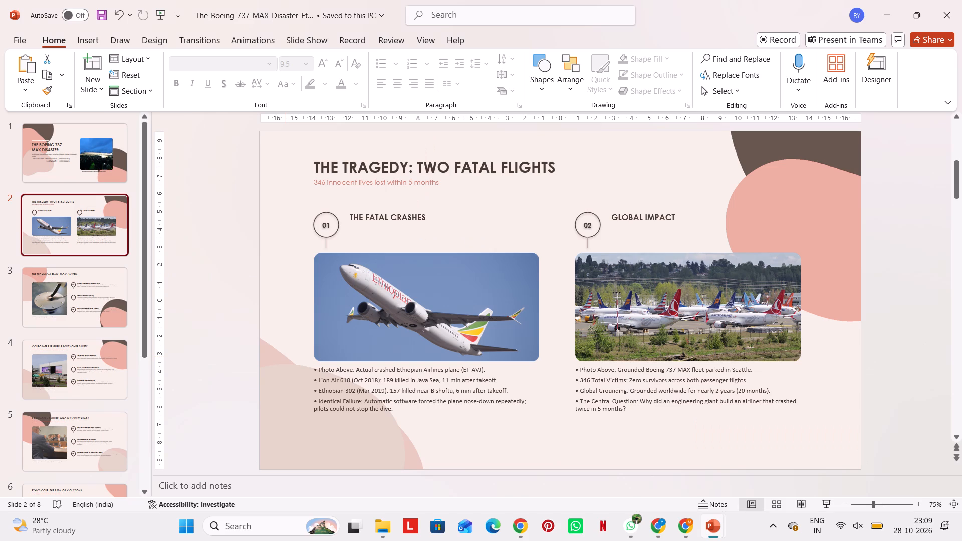
{"action": "key", "text": "Down"}
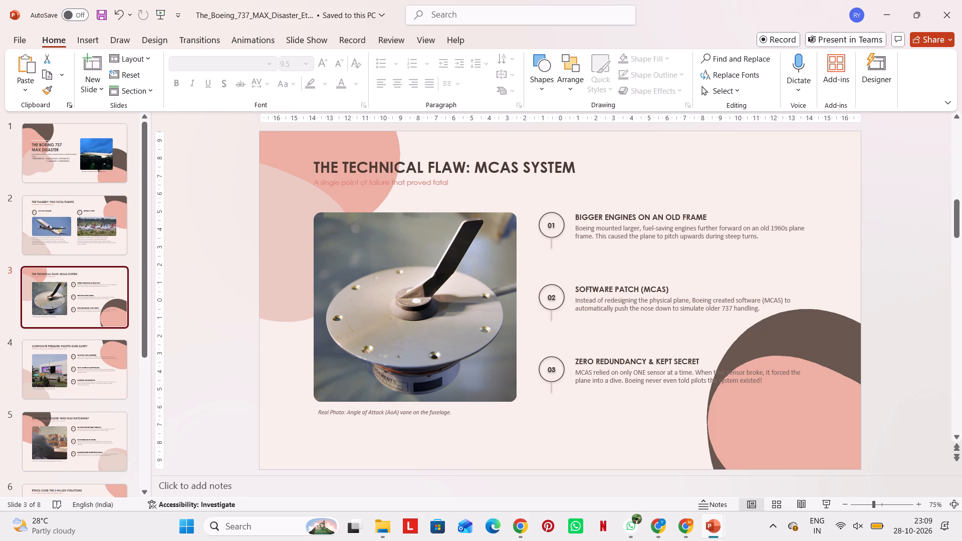
{"action": "key", "text": "Down"}
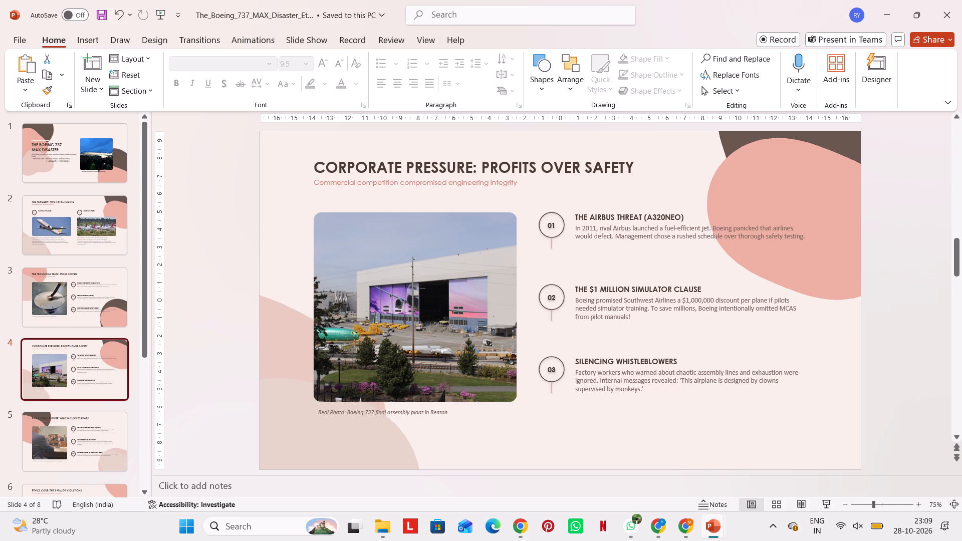
{"action": "key", "text": "Down"}
{"action": "key", "text": "Down"}
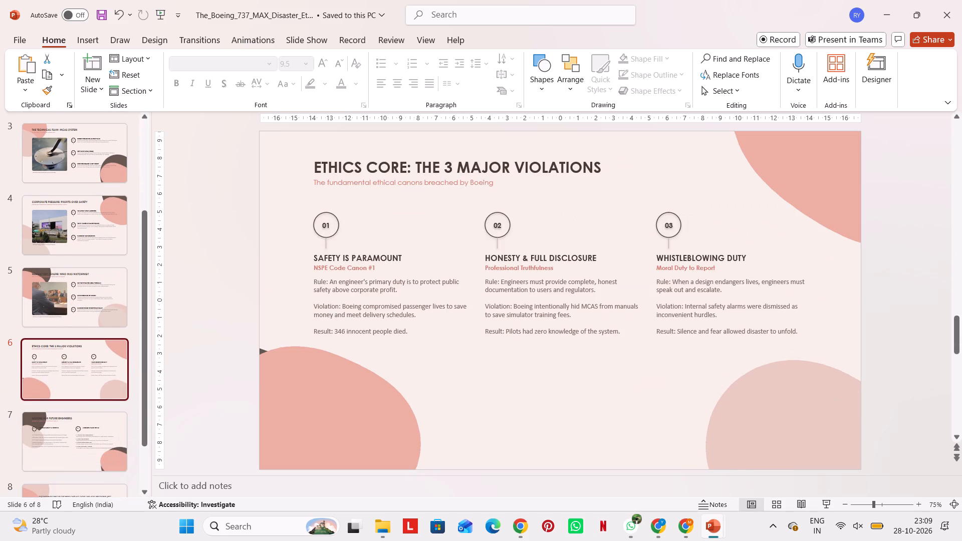
{"action": "key", "text": "Up"}
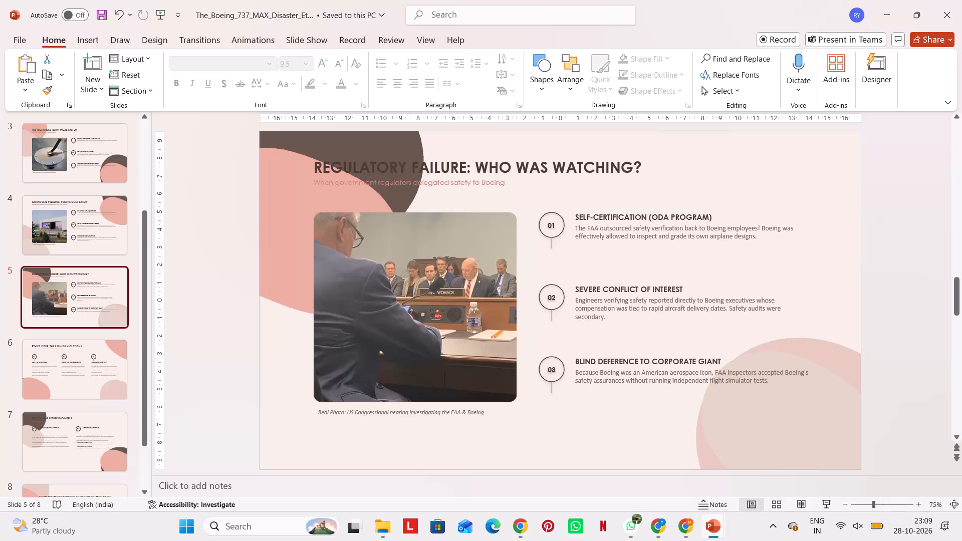
{"action": "key", "text": "Down"}
{"action": "key", "text": "Down"}
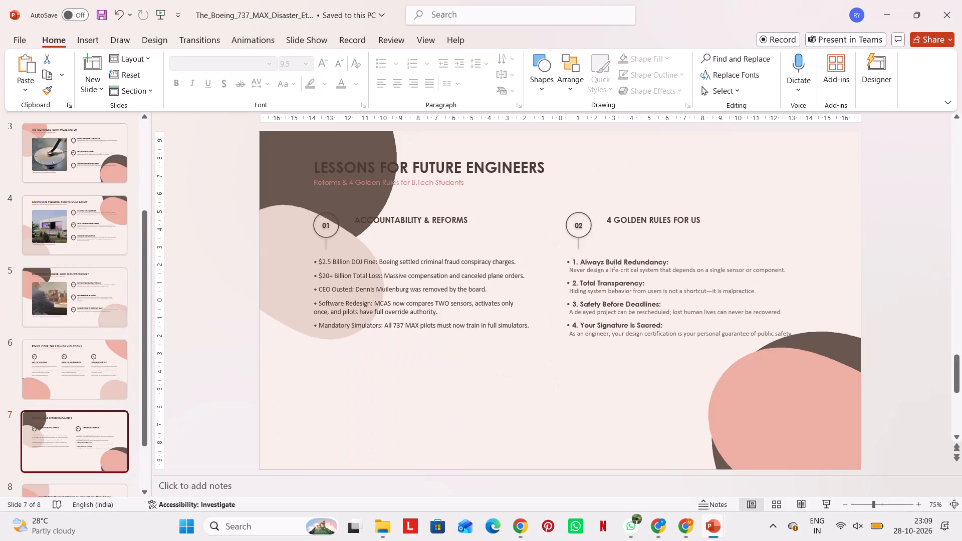
{"action": "key", "text": "Down"}
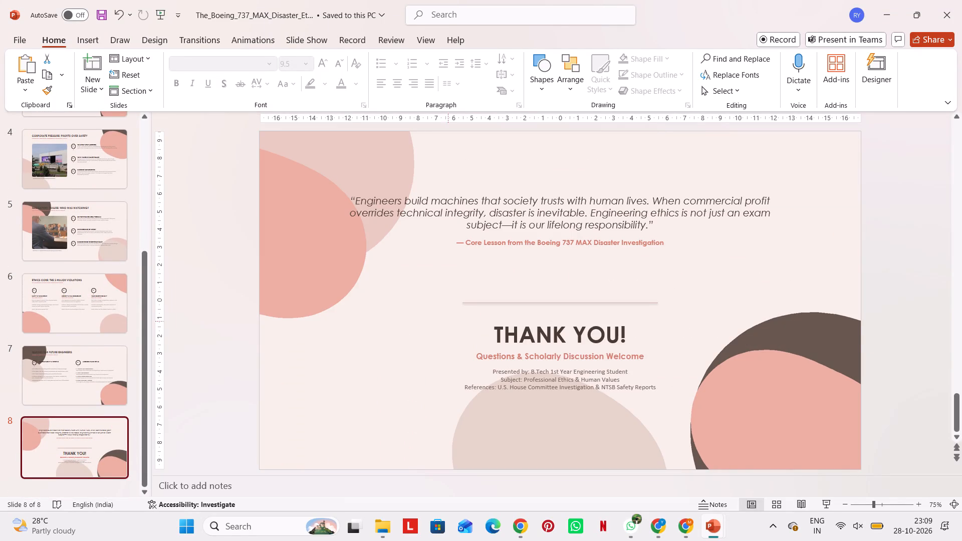
Delete the engineering ethics quote text and its "Core Lesson" attribution line from the closing slide.
{"action": "left_click_drag", "start_coordinate": [353, 199], "coordinate": [374, 205]}
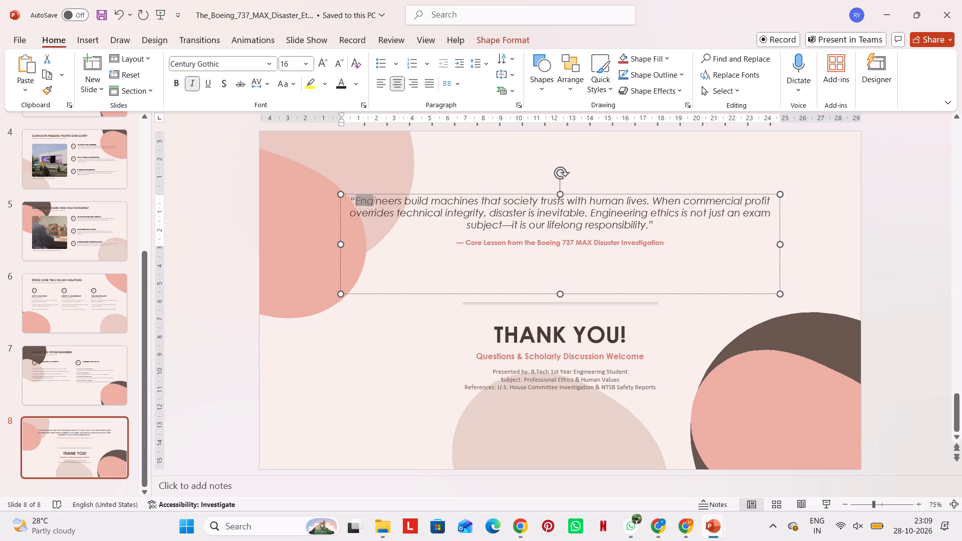
{"action": "left_click_drag", "start_coordinate": [374, 205], "coordinate": [693, 261]}
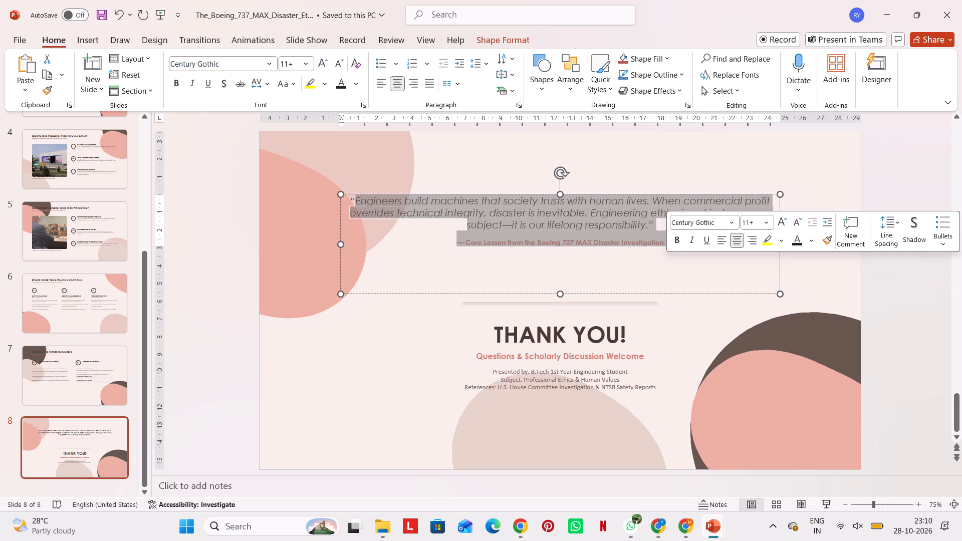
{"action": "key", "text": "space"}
{"action": "left_click", "coordinate": [751, 222]}
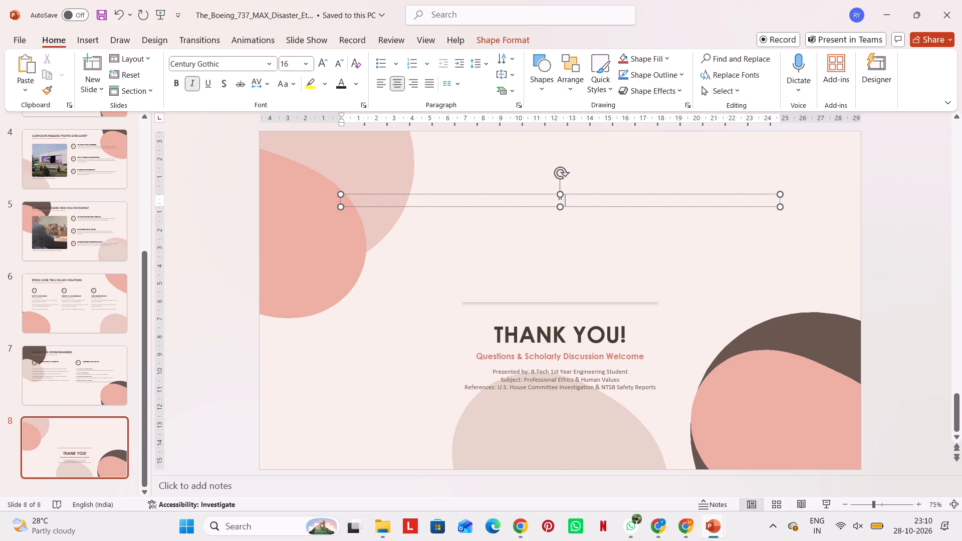
Move the closing slide's horizontal divider line up to just below the remaining quotation mark.
{"action": "left_click", "coordinate": [619, 302]}
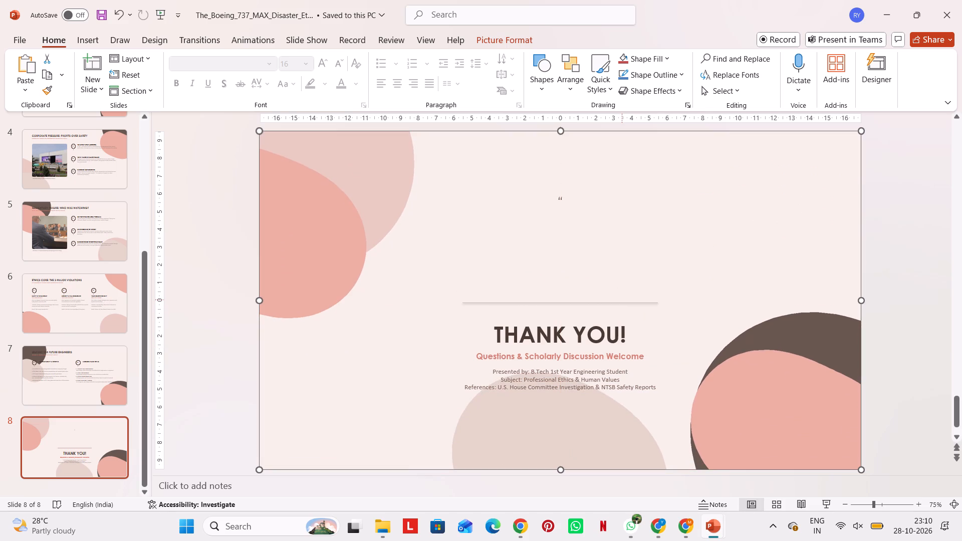
{"action": "left_click", "coordinate": [610, 306]}
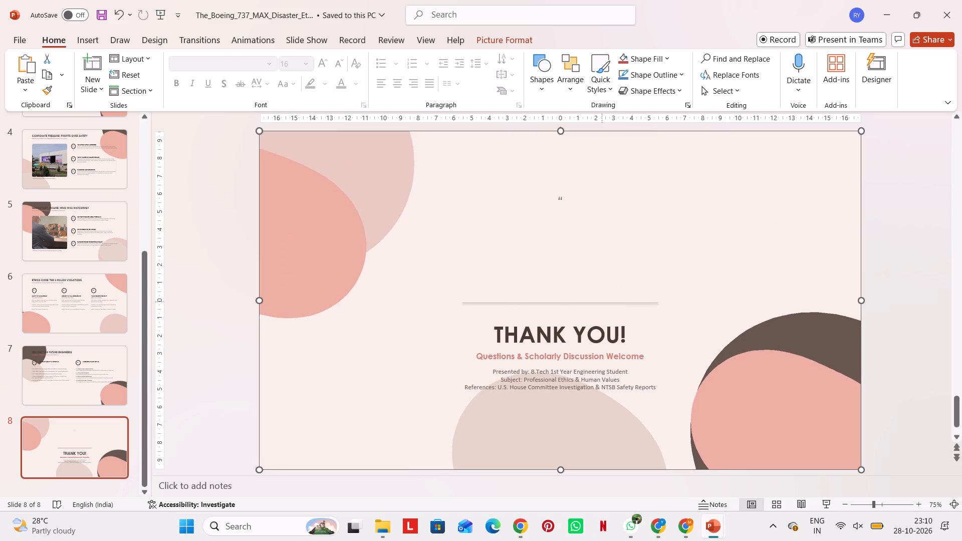
{"action": "left_click", "coordinate": [601, 301]}
{"action": "double_click", "coordinate": [560, 304]}
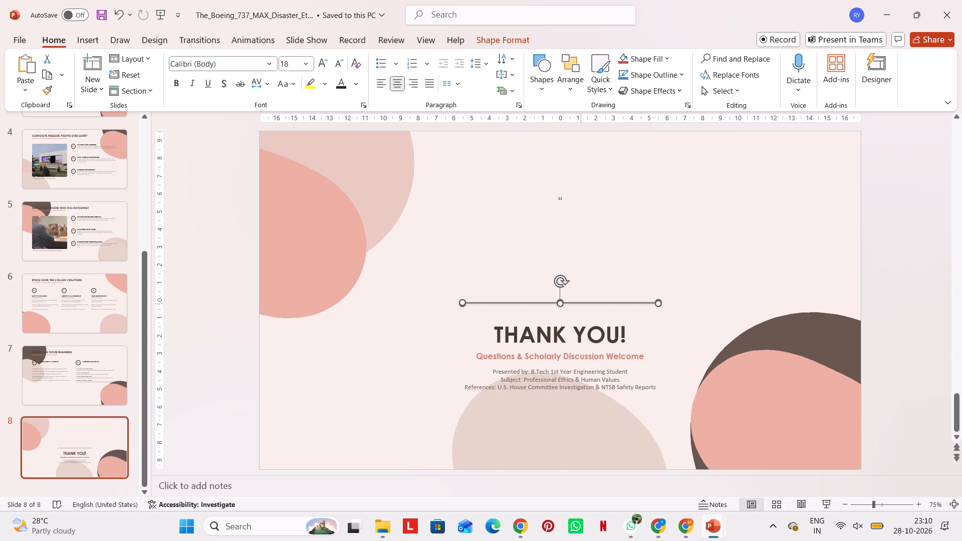
{"action": "left_click_drag", "start_coordinate": [582, 305], "coordinate": [576, 216]}
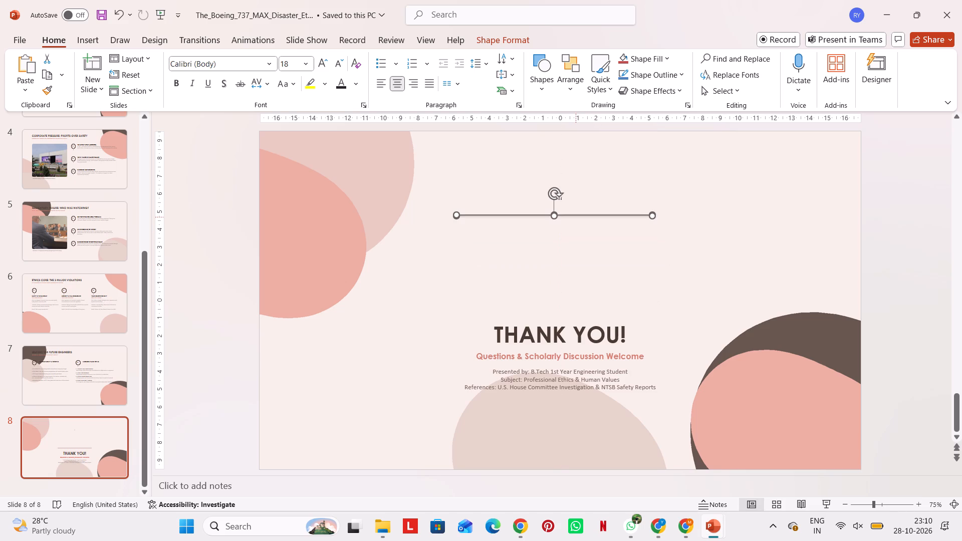
Move the "THANK YOU!" text box up to just below the divider line.
{"action": "left_click", "coordinate": [598, 338]}
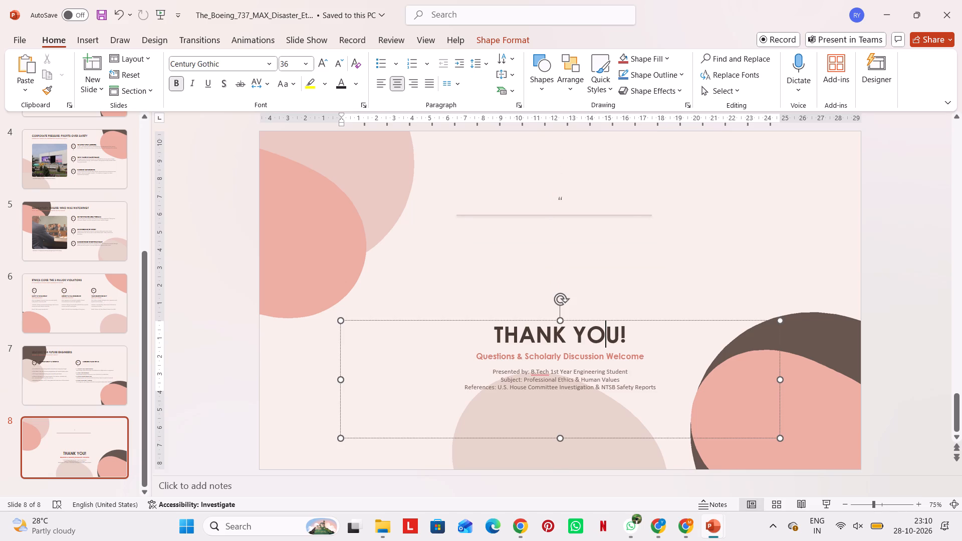
{"action": "left_click", "coordinate": [649, 317]}
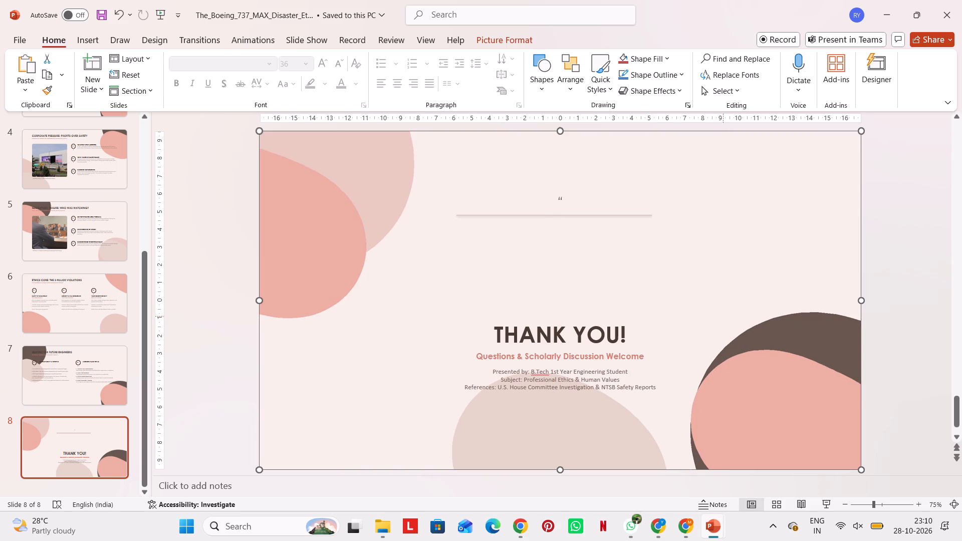
{"action": "left_click", "coordinate": [913, 263]}
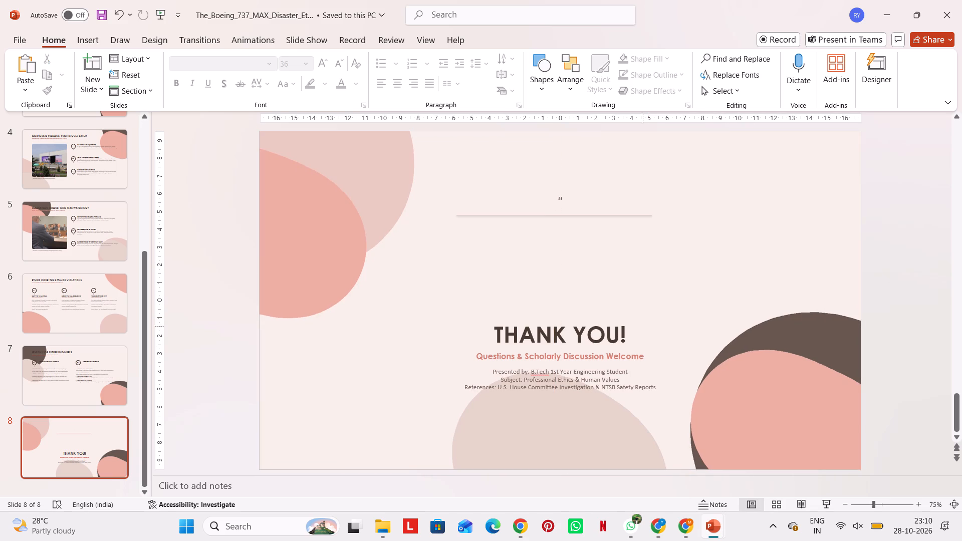
{"action": "left_click", "coordinate": [603, 338]}
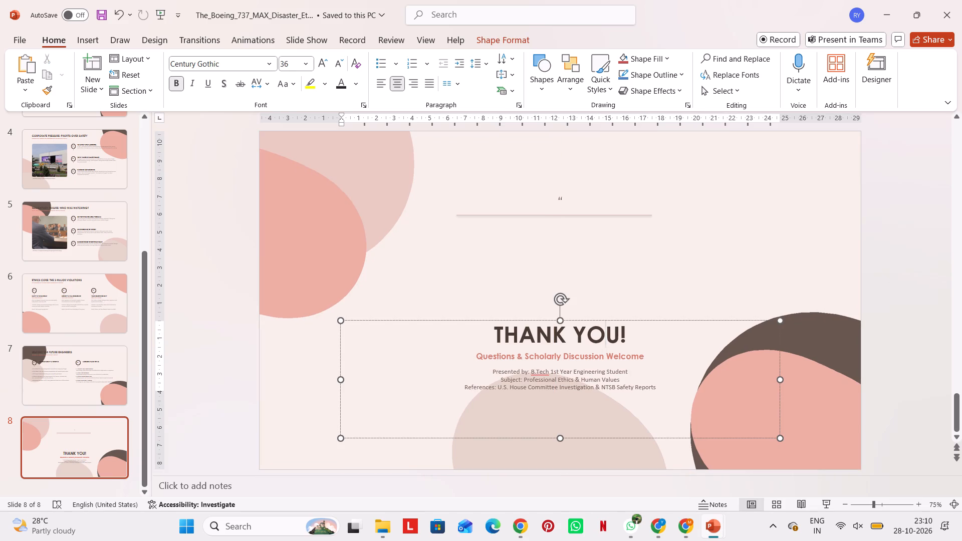
{"action": "left_click", "coordinate": [576, 317]}
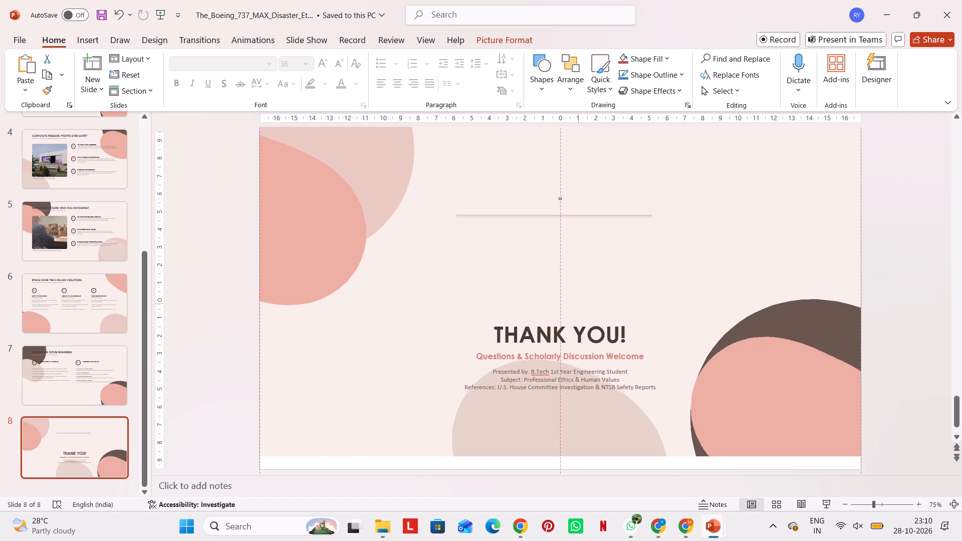
{"action": "left_click", "coordinate": [576, 331]}
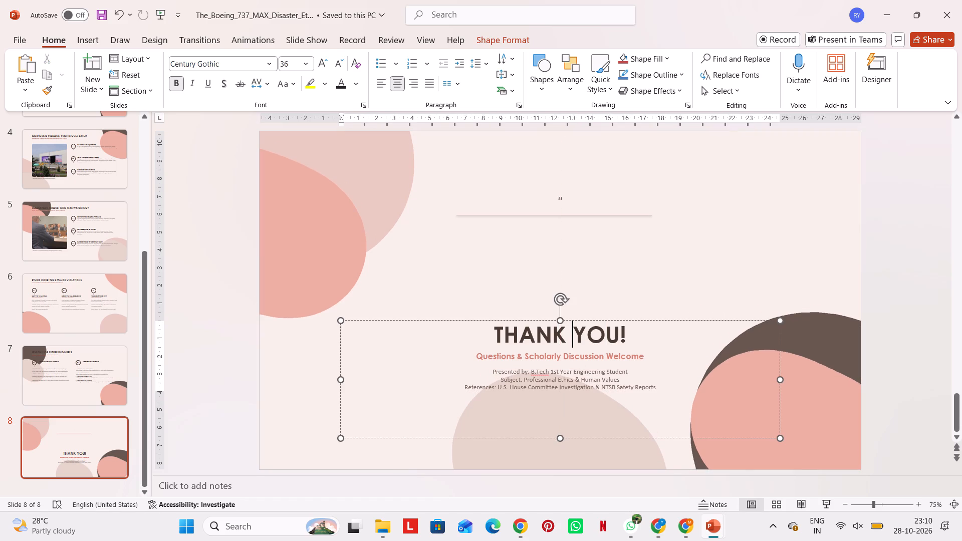
{"action": "left_click_drag", "start_coordinate": [576, 321], "coordinate": [575, 270]}
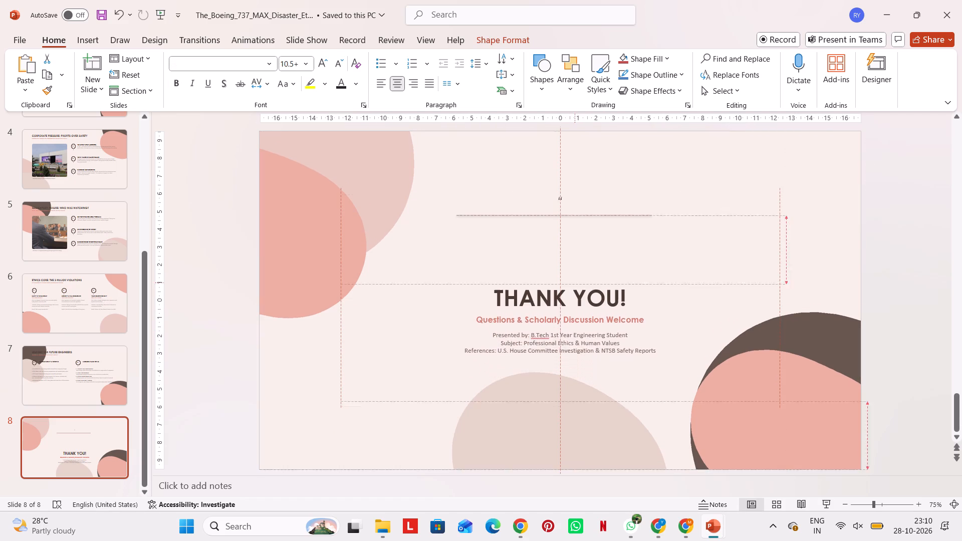
{"action": "left_click_drag", "start_coordinate": [575, 270], "coordinate": [567, 239]}
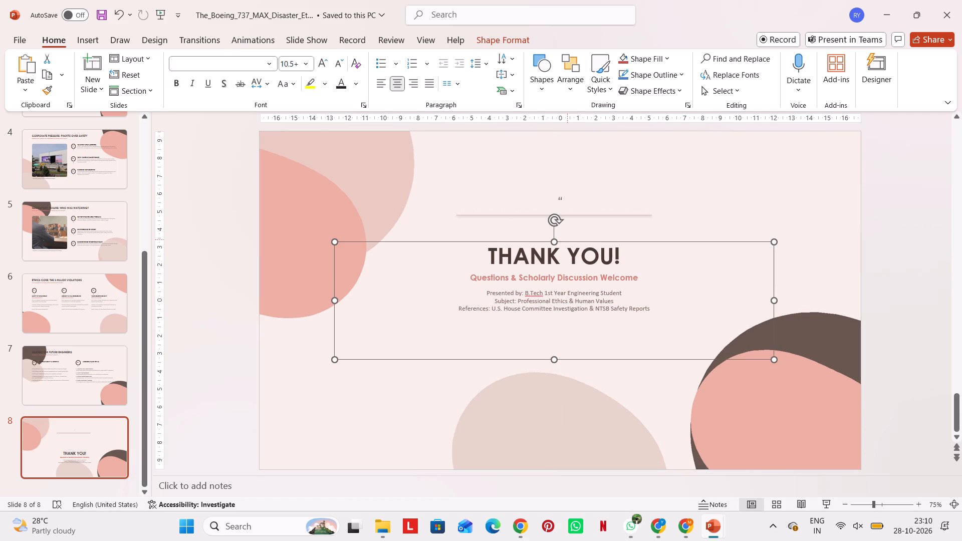
Delete the "Questions & Scholarly Discussion Welcome" line and the presenter, subject and references lines beneath "THANK YOU!".
{"action": "left_click", "coordinate": [417, 412]}
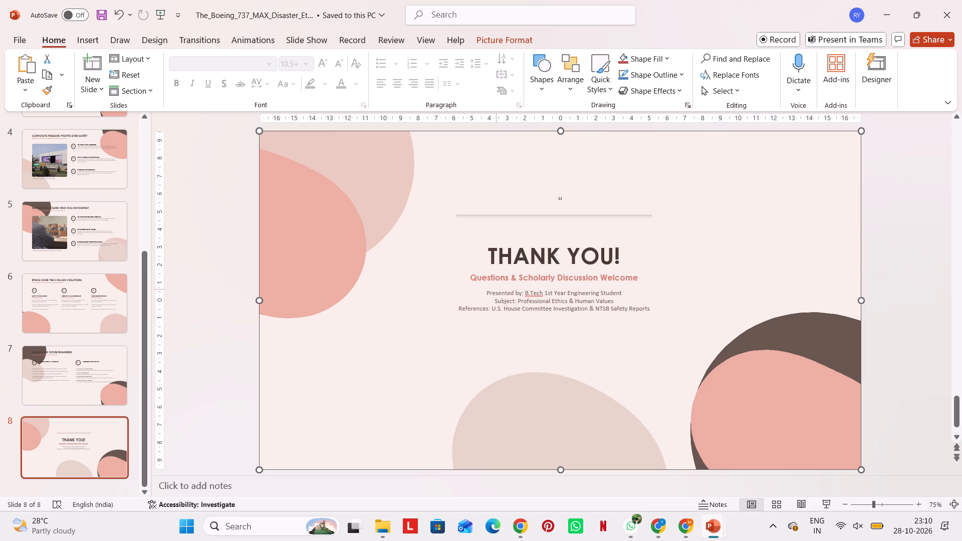
{"action": "left_click_drag", "start_coordinate": [472, 279], "coordinate": [549, 329]}
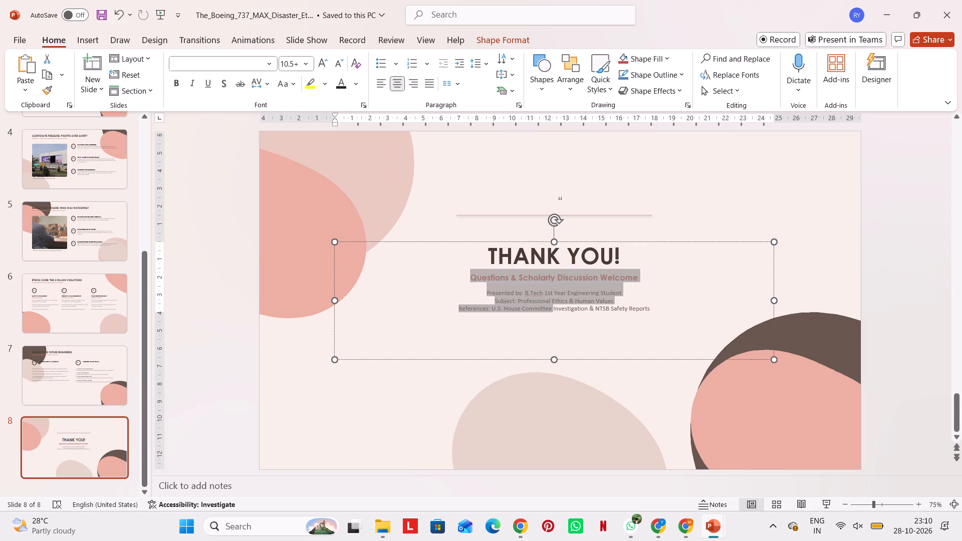
{"action": "left_click_drag", "start_coordinate": [549, 329], "coordinate": [669, 335]}
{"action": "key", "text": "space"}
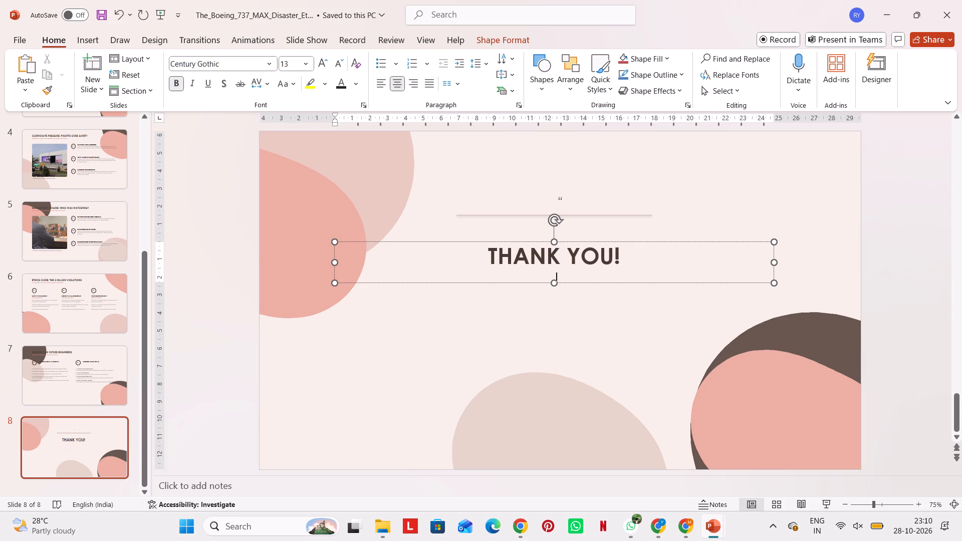
Move the "THANK YOU!" text box slightly down, towards the vertical middle of the slide.
{"action": "left_click_drag", "start_coordinate": [679, 256], "coordinate": [677, 287]}
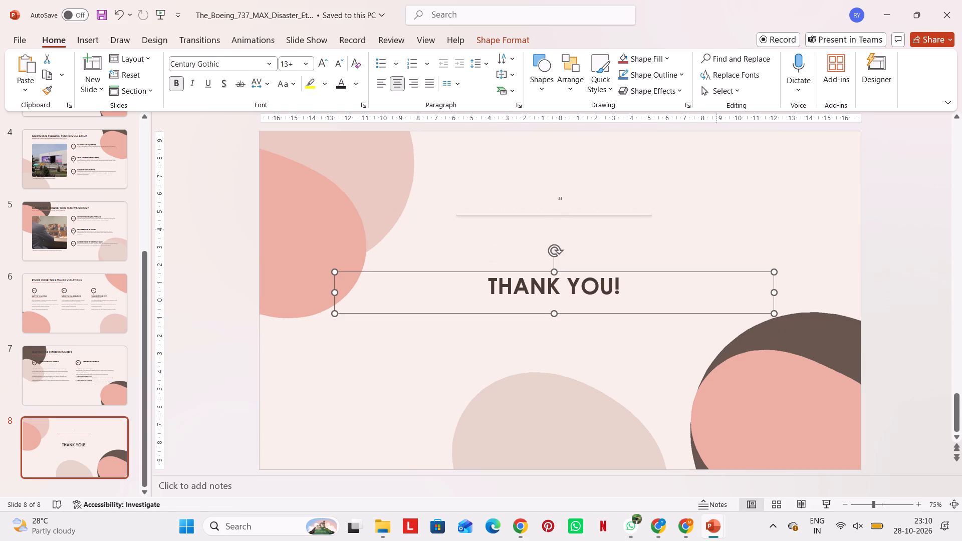
{"action": "left_click", "coordinate": [719, 226]}
Move the divider line down so it sits just above "THANK YOU!".
{"action": "left_click", "coordinate": [628, 213]}
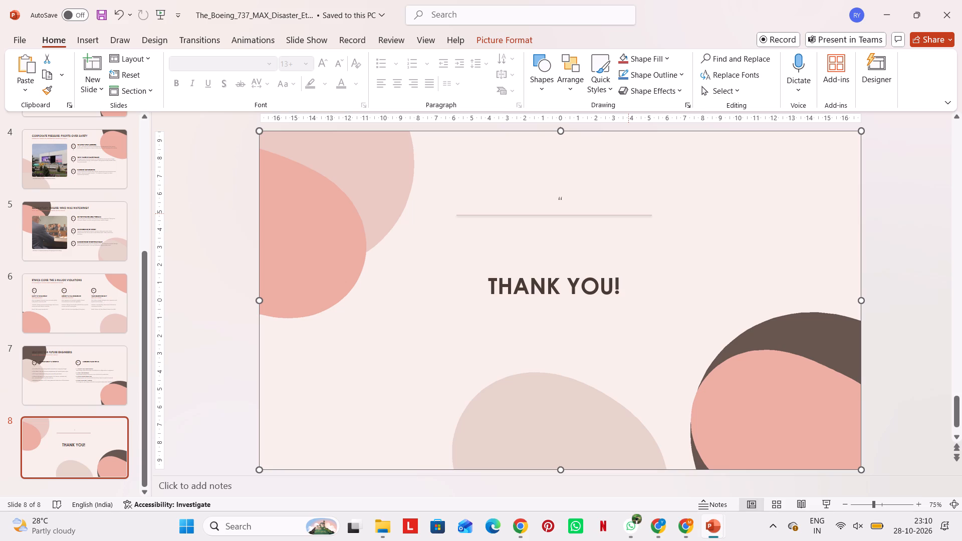
{"action": "left_click", "coordinate": [607, 213]}
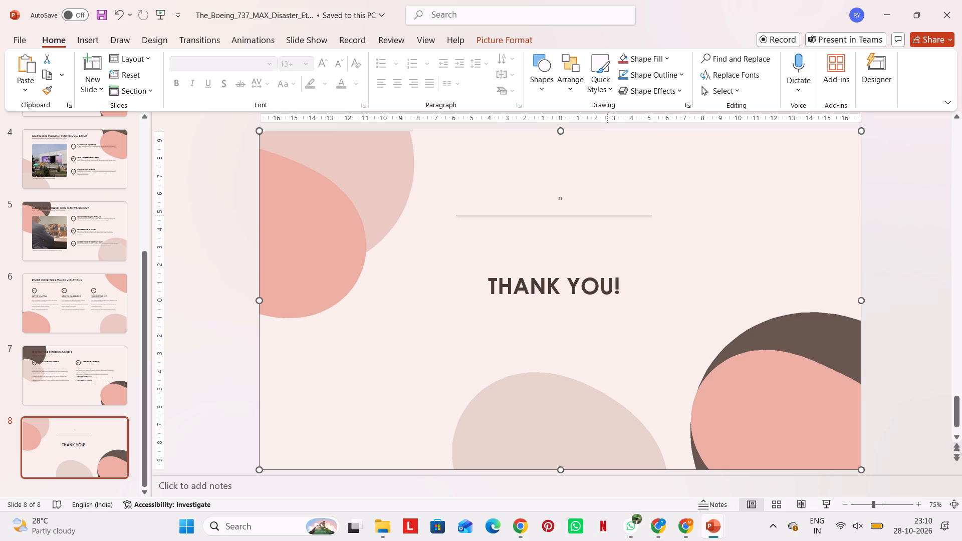
{"action": "left_click", "coordinate": [608, 215]}
{"action": "left_click", "coordinate": [608, 215]}
{"action": "left_click_drag", "start_coordinate": [608, 215], "coordinate": [609, 262]}
{"action": "left_click", "coordinate": [485, 356]}
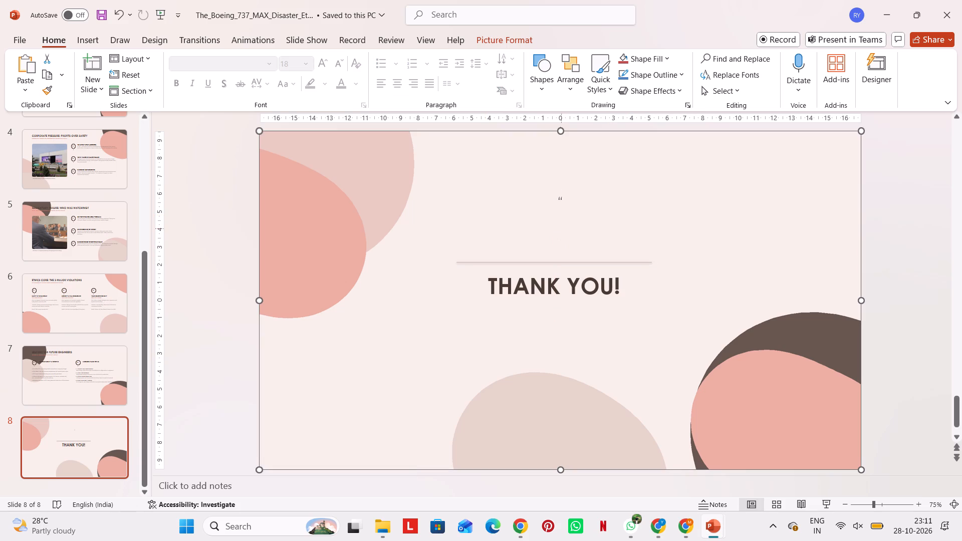
Delete the leftover text box holding a stray quotation mark above the divider on the closing slide.
{"action": "left_click", "coordinate": [557, 201]}
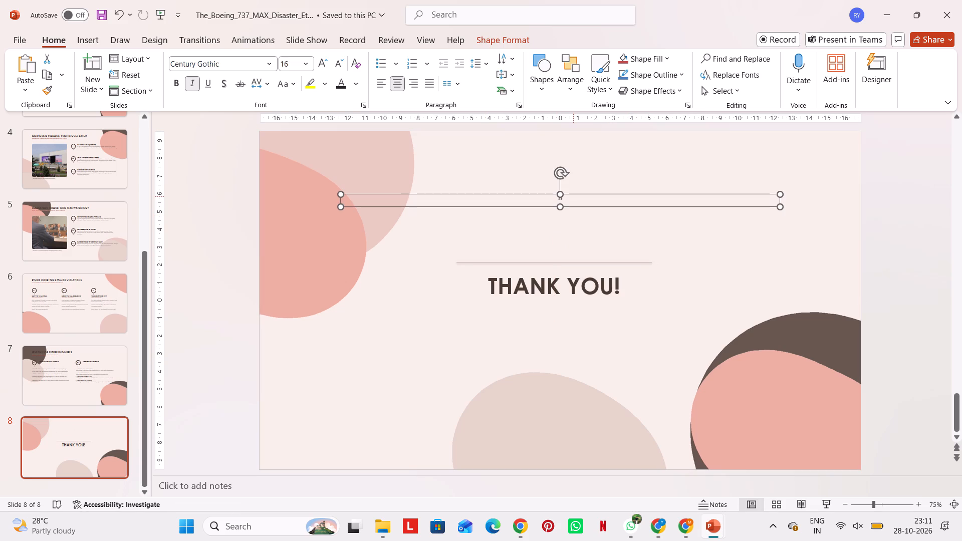
{"action": "key", "text": "Delete"}
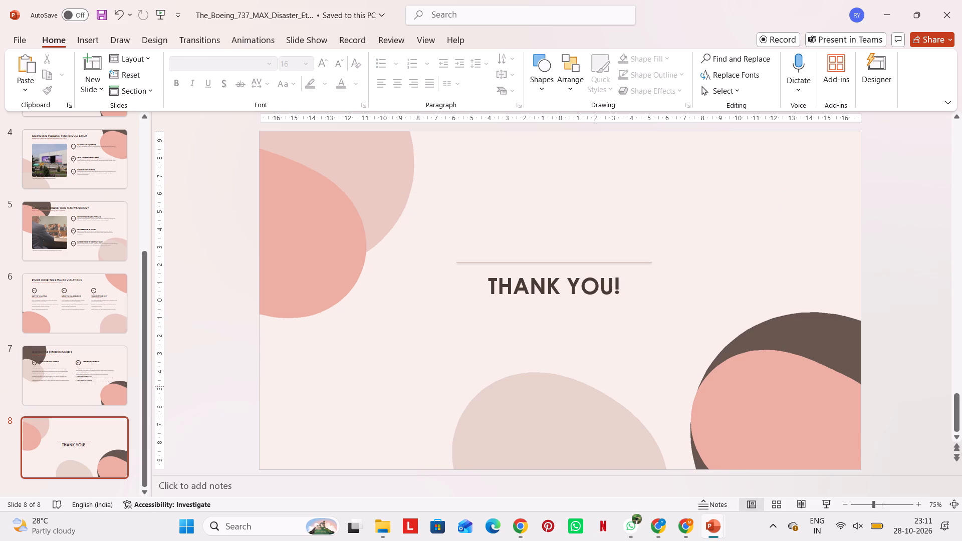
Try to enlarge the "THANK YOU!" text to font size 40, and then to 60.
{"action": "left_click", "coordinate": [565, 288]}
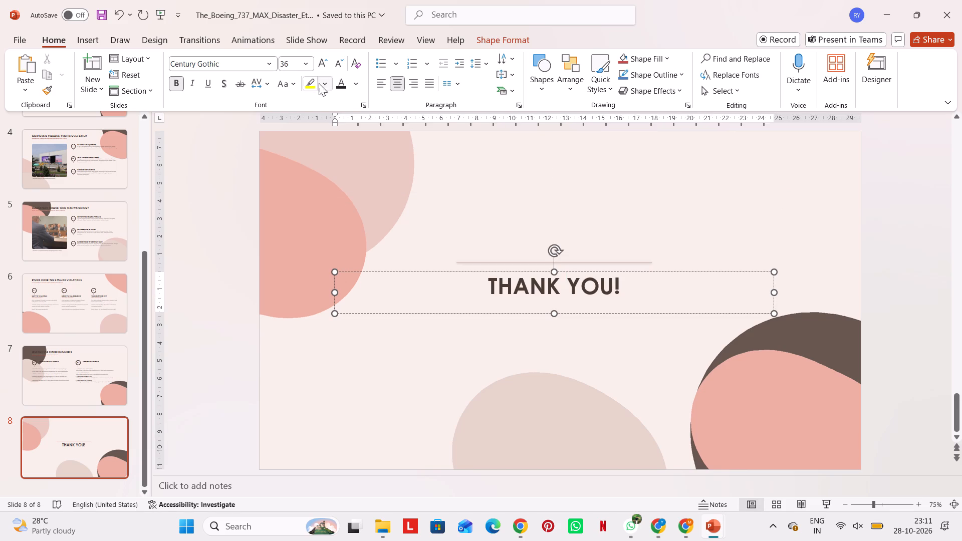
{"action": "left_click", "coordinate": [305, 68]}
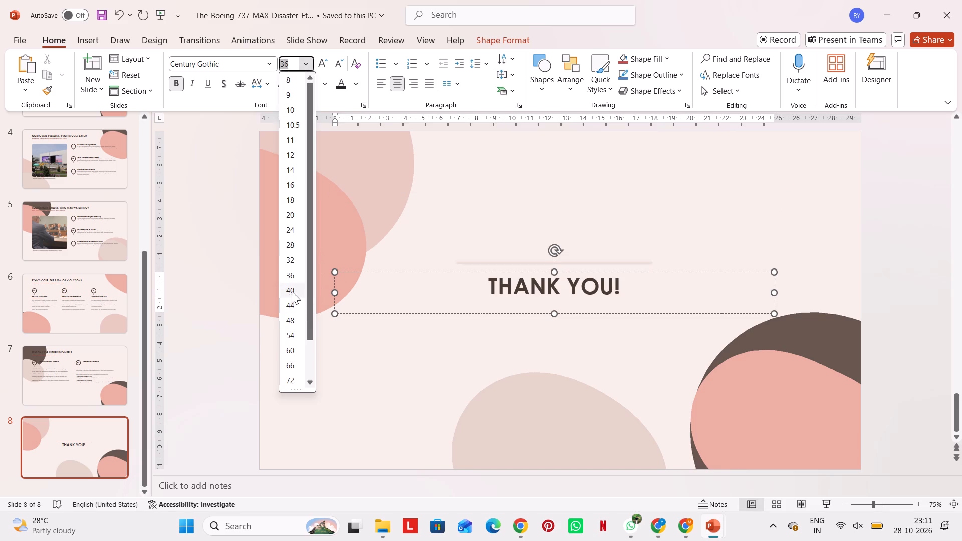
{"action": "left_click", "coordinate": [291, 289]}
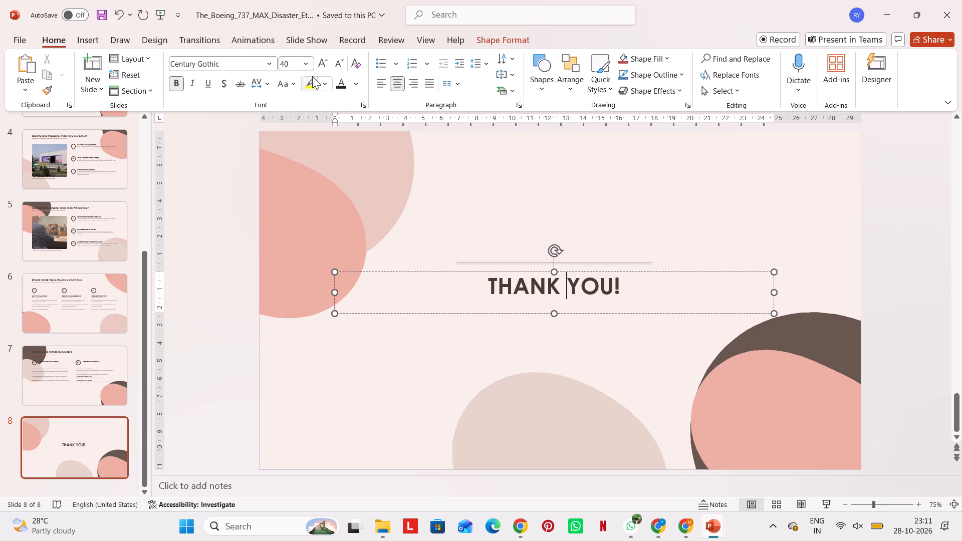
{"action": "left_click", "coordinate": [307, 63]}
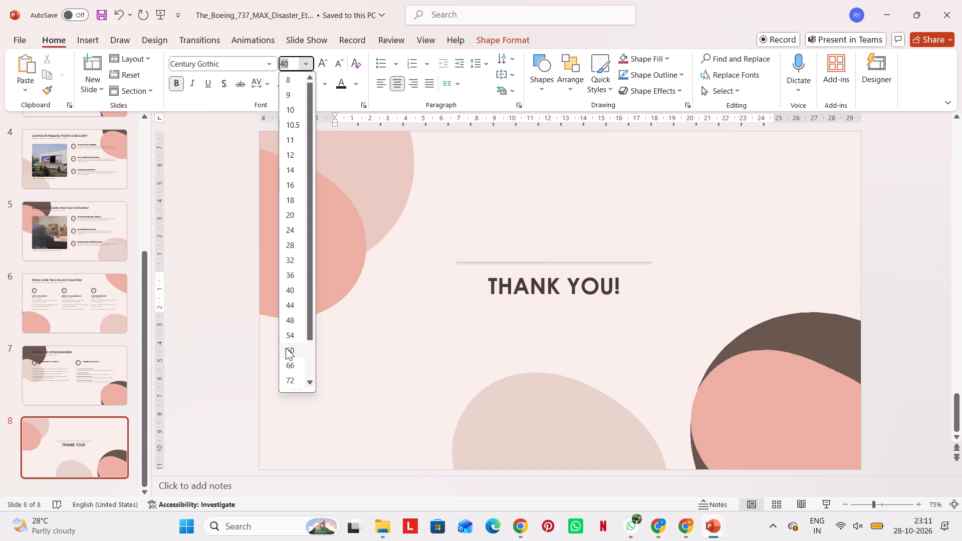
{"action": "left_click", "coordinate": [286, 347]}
Move the "THANK YOU!" text box slightly so it is centred horizontally on the slide, close beneath the divider line.
{"action": "left_click", "coordinate": [428, 283]}
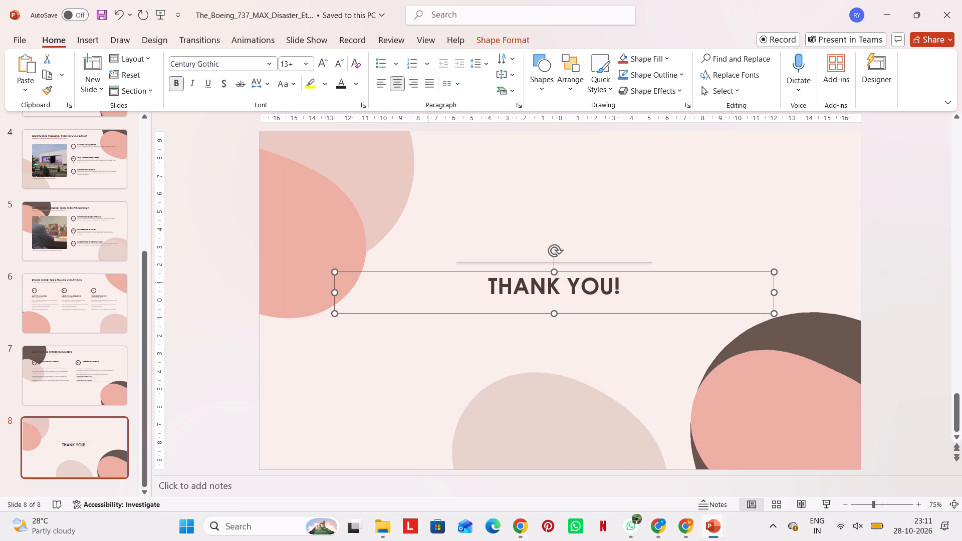
{"action": "left_click_drag", "start_coordinate": [428, 283], "coordinate": [430, 285]}
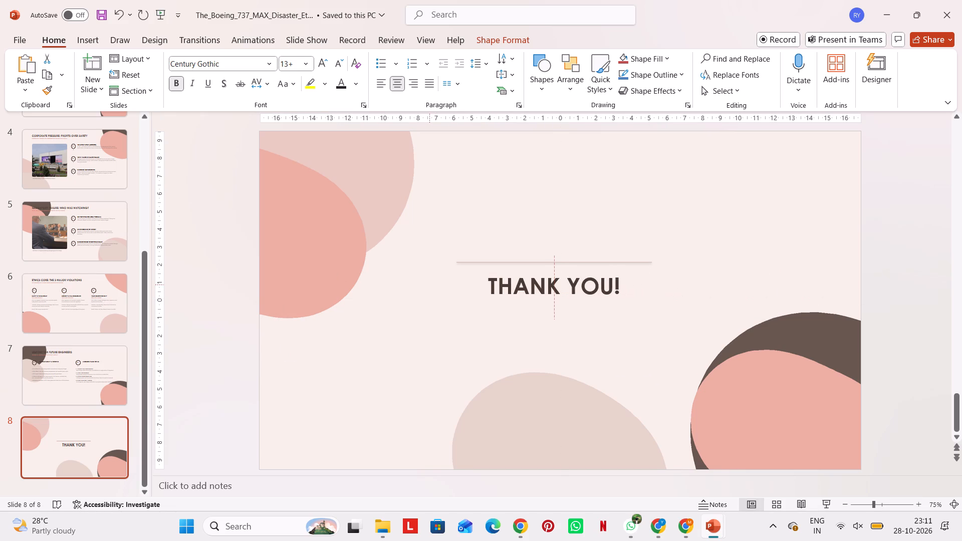
{"action": "left_click_drag", "start_coordinate": [430, 285], "coordinate": [433, 285]}
Set the font size of the whole "THANK YOU!" text to 72.
{"action": "double_click", "coordinate": [493, 284]}
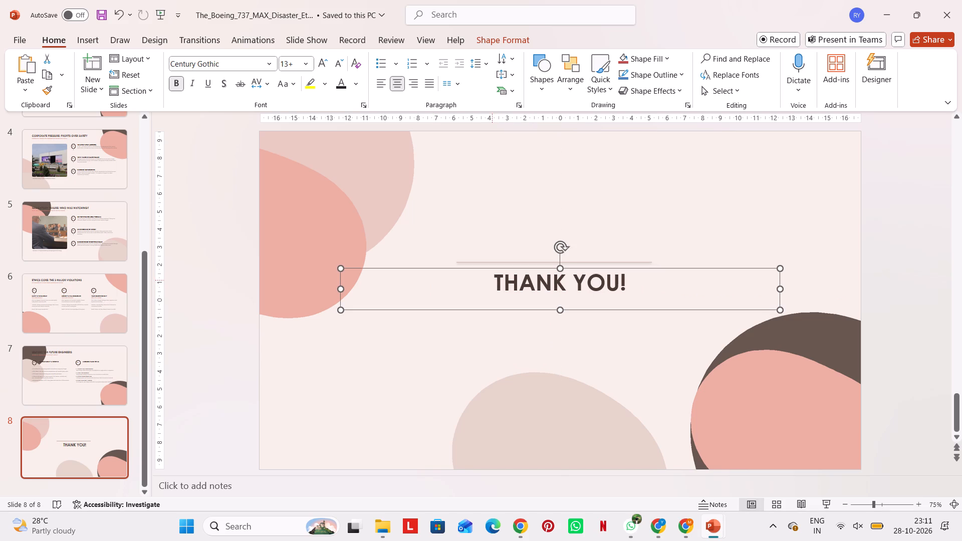
{"action": "left_click_drag", "start_coordinate": [499, 285], "coordinate": [637, 294]}
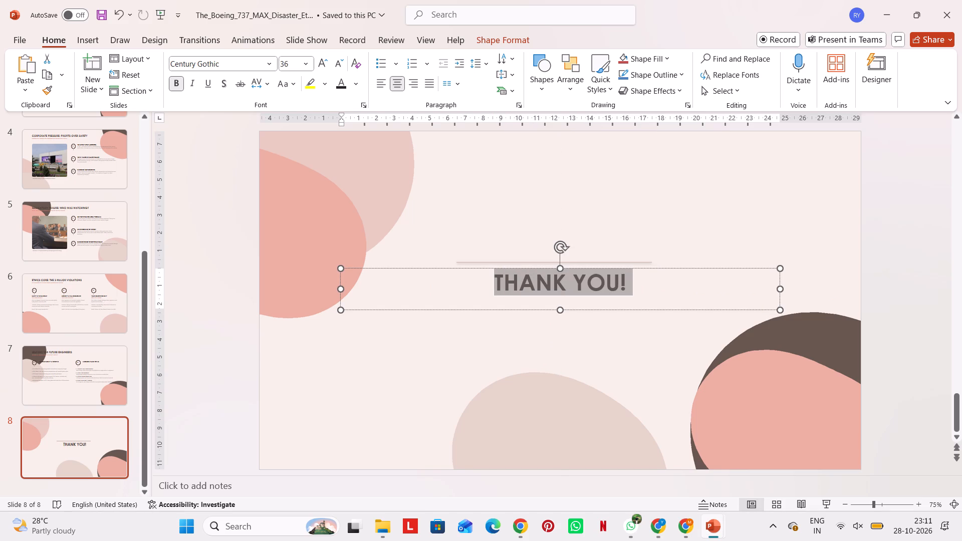
{"action": "left_click_drag", "start_coordinate": [637, 294], "coordinate": [673, 297]}
{"action": "left_click", "coordinate": [763, 257]}
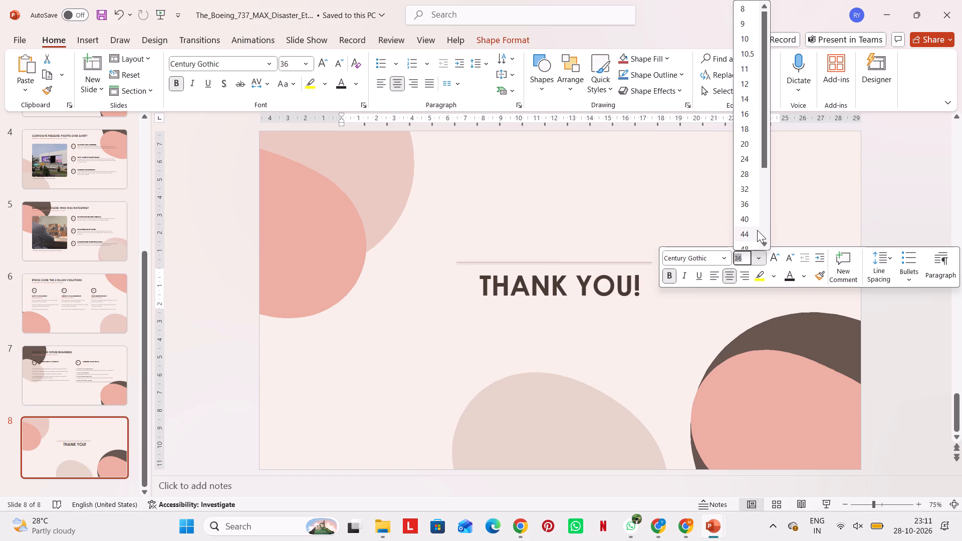
{"action": "scroll", "coordinate": [757, 230], "scroll_direction": "down", "scroll_amount": 1}
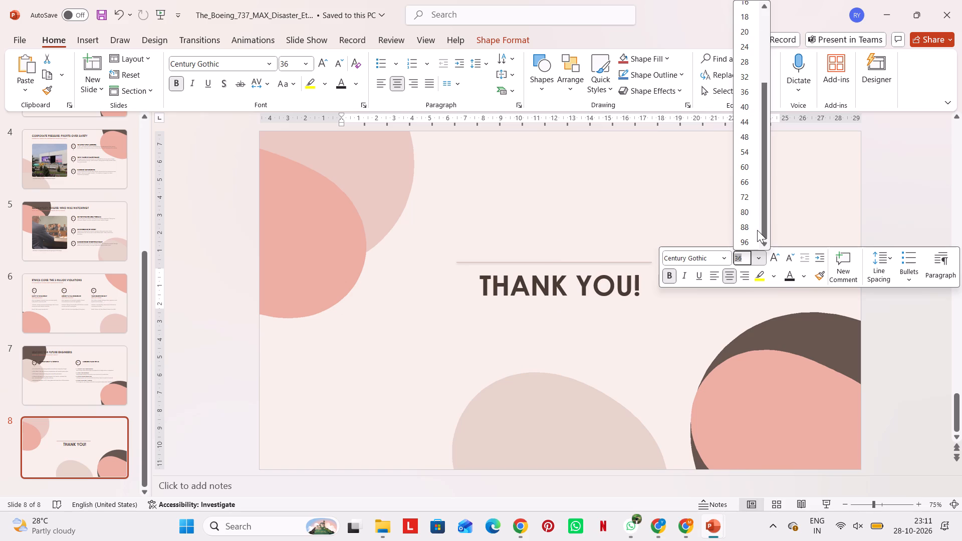
{"action": "left_click", "coordinate": [743, 202]}
{"action": "left_click", "coordinate": [687, 210]}
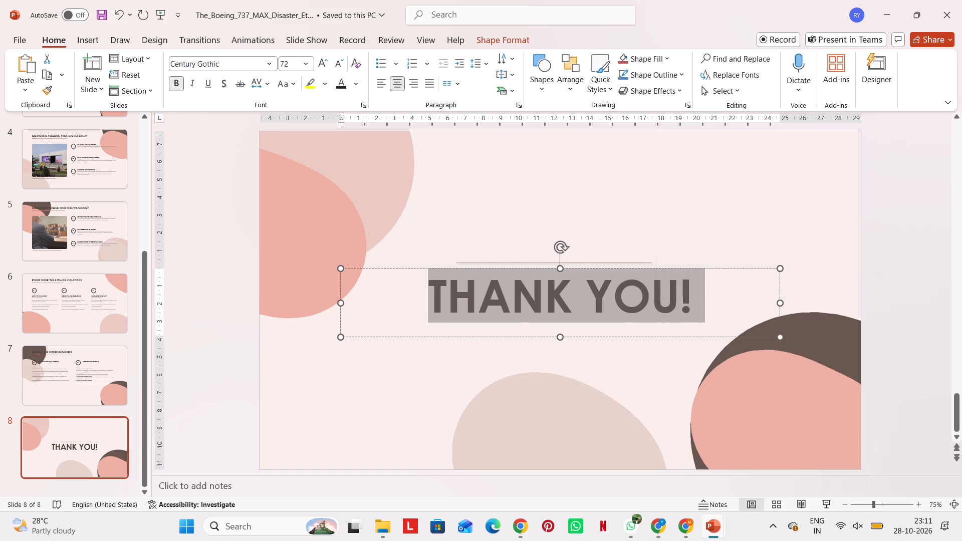
Shift the divider line above "THANK YOU!" slightly to the left, keeping its height on the slide.
{"action": "left_click", "coordinate": [620, 262]}
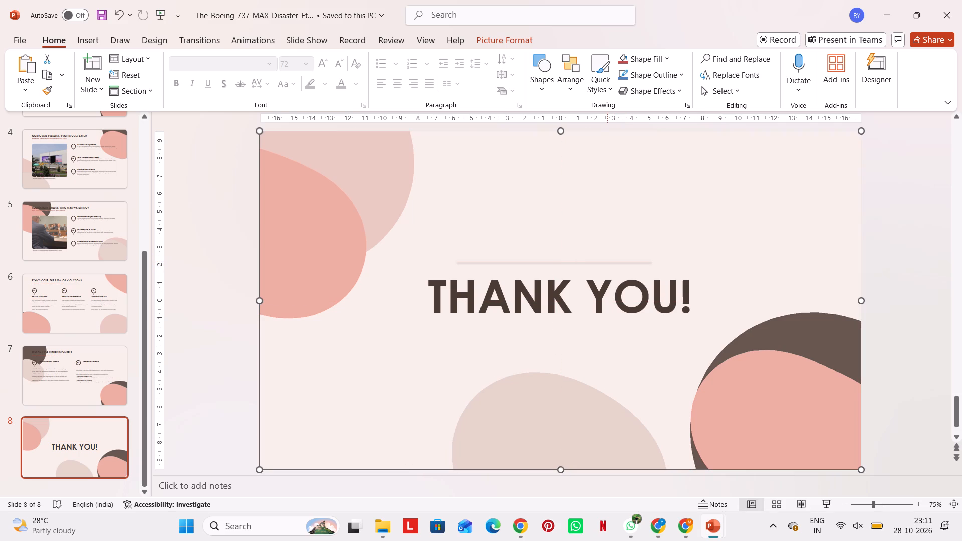
{"action": "left_click", "coordinate": [607, 262]}
{"action": "left_click_drag", "start_coordinate": [607, 262], "coordinate": [600, 262]}
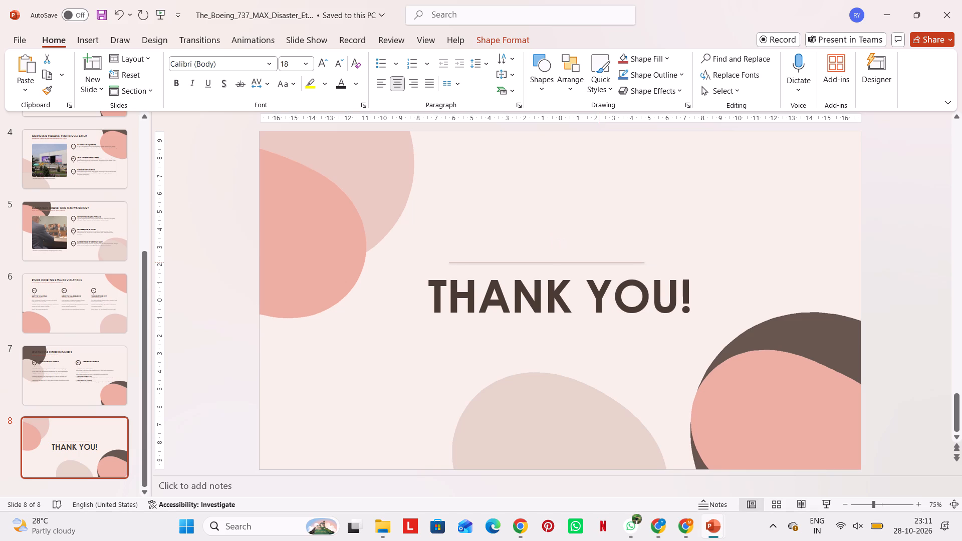
{"action": "left_click_drag", "start_coordinate": [600, 262], "coordinate": [599, 262]}
{"action": "left_click", "coordinate": [693, 219]}
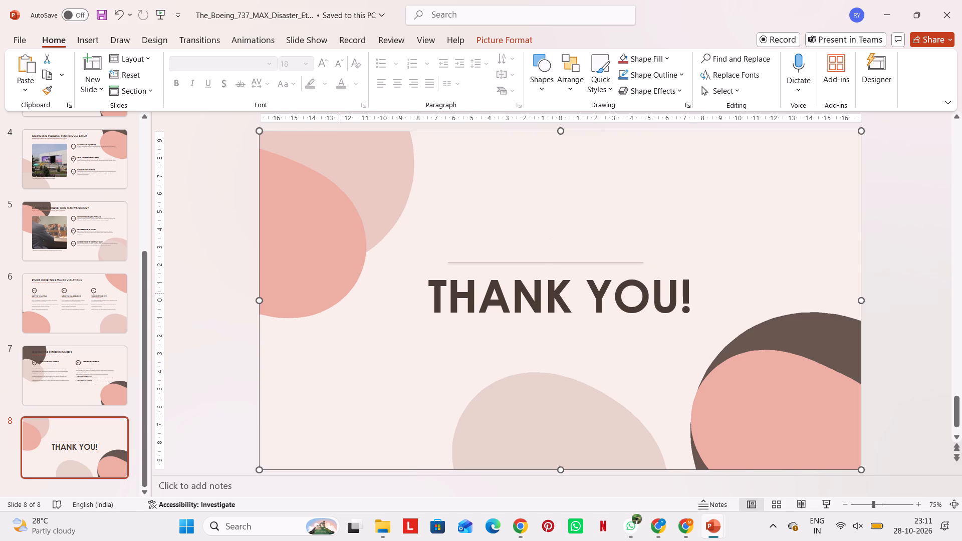
Review slides 7, 6, 5 and 4 in turn, and return to the title slide.
{"action": "left_click", "coordinate": [108, 371]}
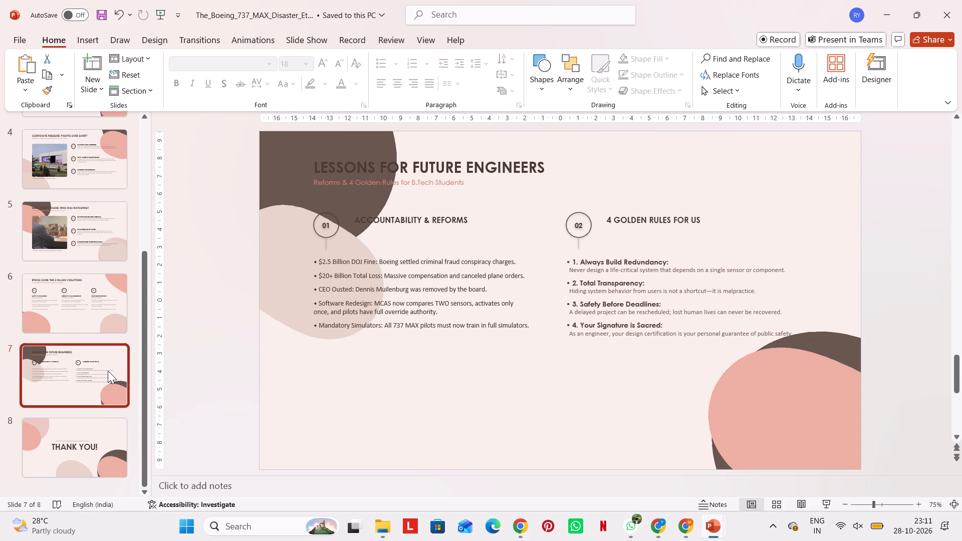
{"action": "left_click", "coordinate": [95, 309]}
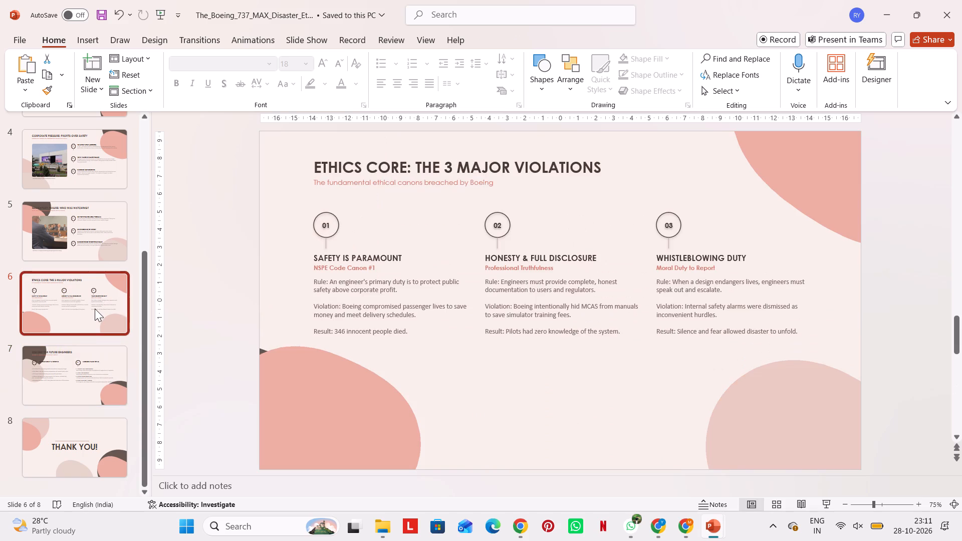
{"action": "left_click", "coordinate": [95, 309]}
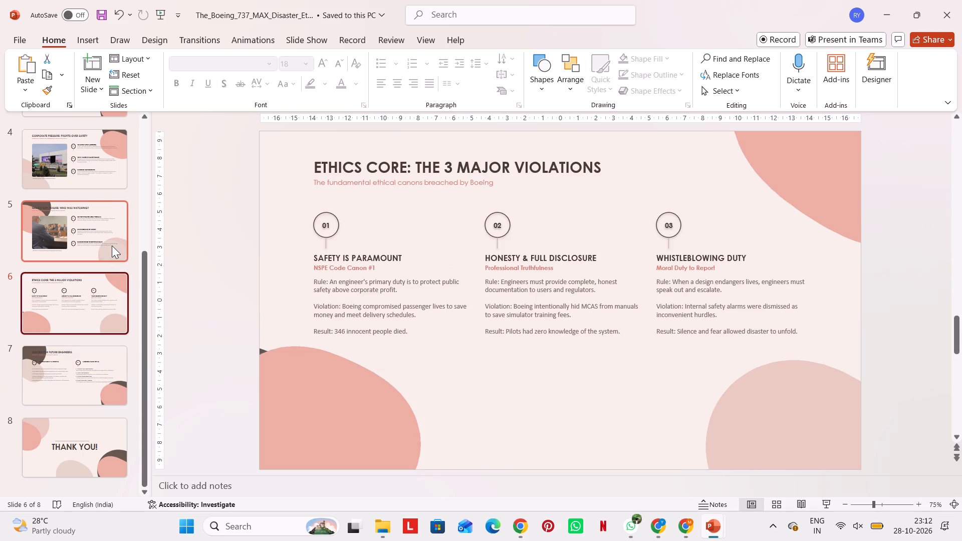
{"action": "left_click", "coordinate": [112, 245]}
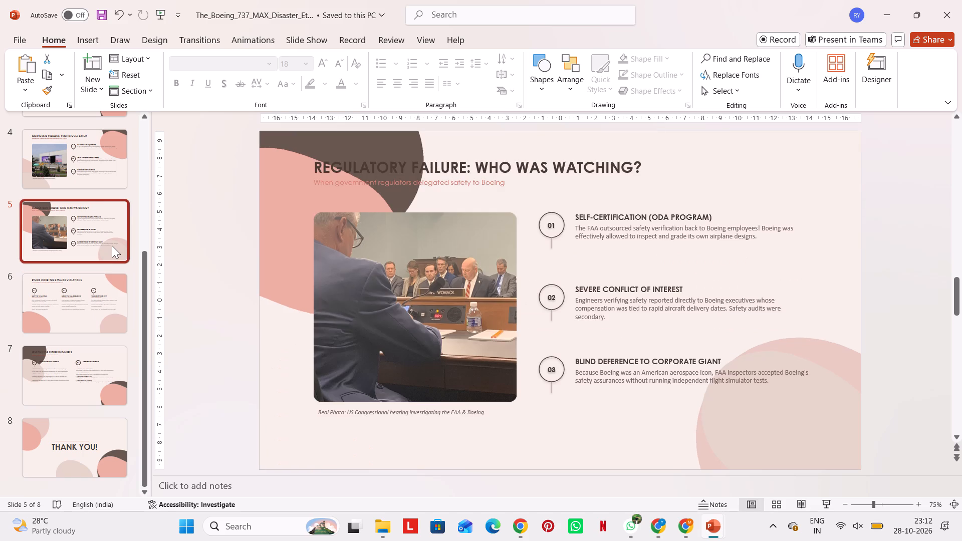
{"action": "left_click", "coordinate": [108, 176]}
{"action": "scroll", "coordinate": [108, 176], "scroll_direction": "up", "scroll_amount": 3}
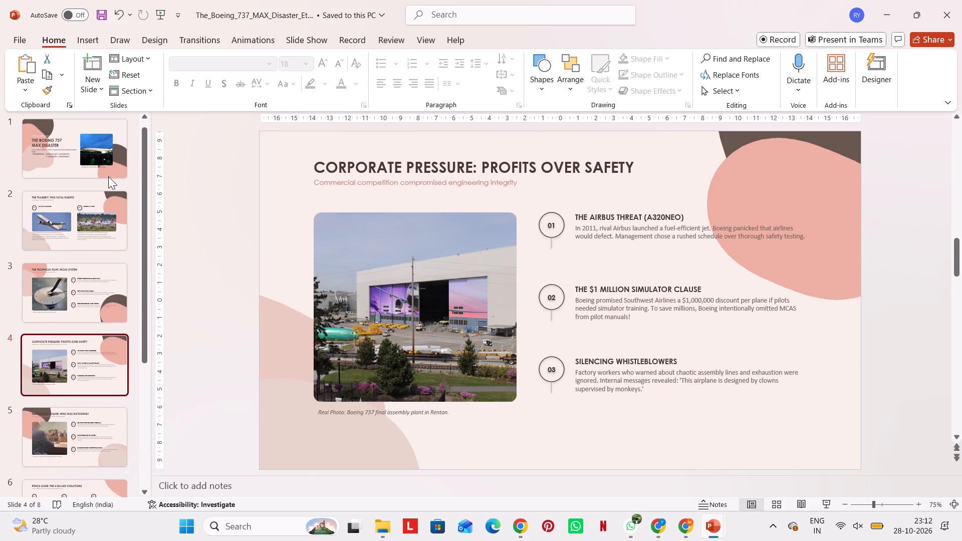
{"action": "scroll", "coordinate": [108, 176], "scroll_direction": "up", "scroll_amount": 2}
{"action": "left_click", "coordinate": [108, 176]}
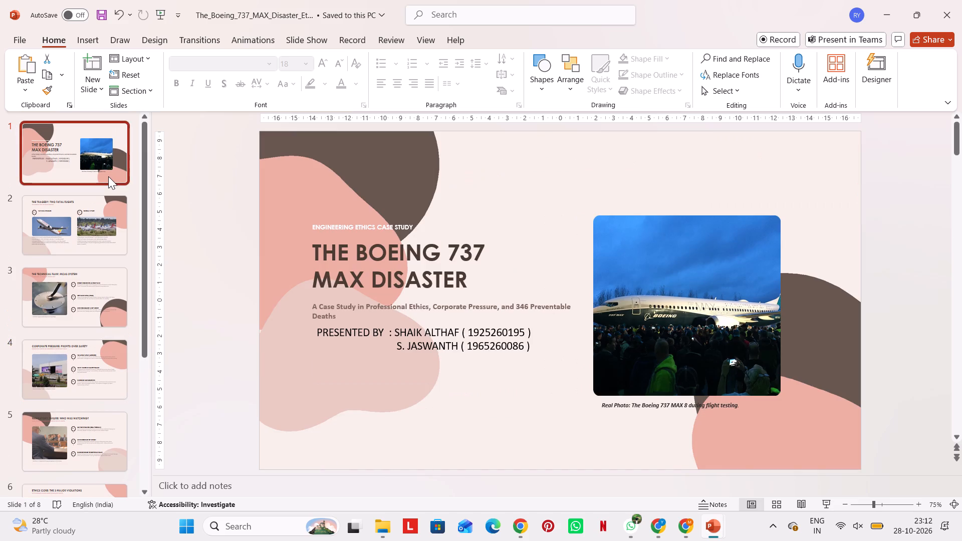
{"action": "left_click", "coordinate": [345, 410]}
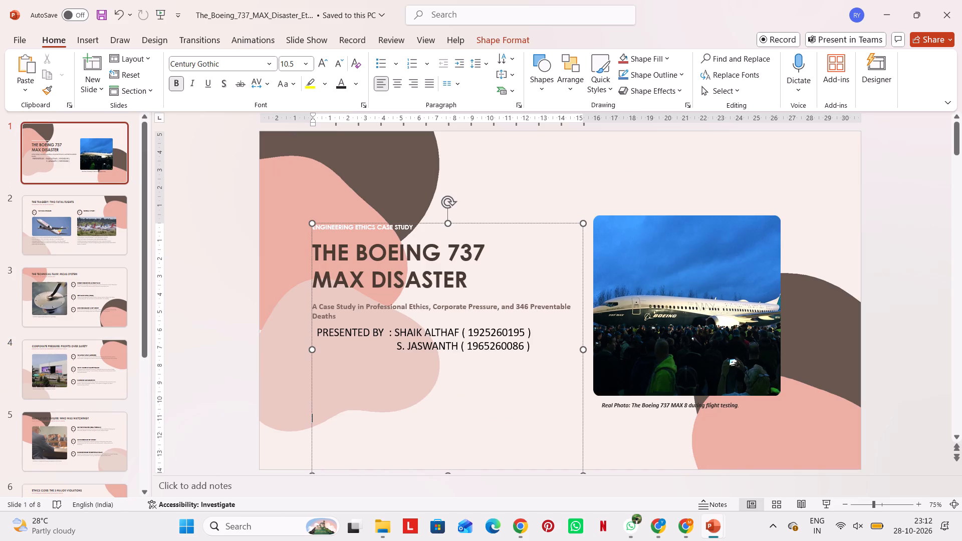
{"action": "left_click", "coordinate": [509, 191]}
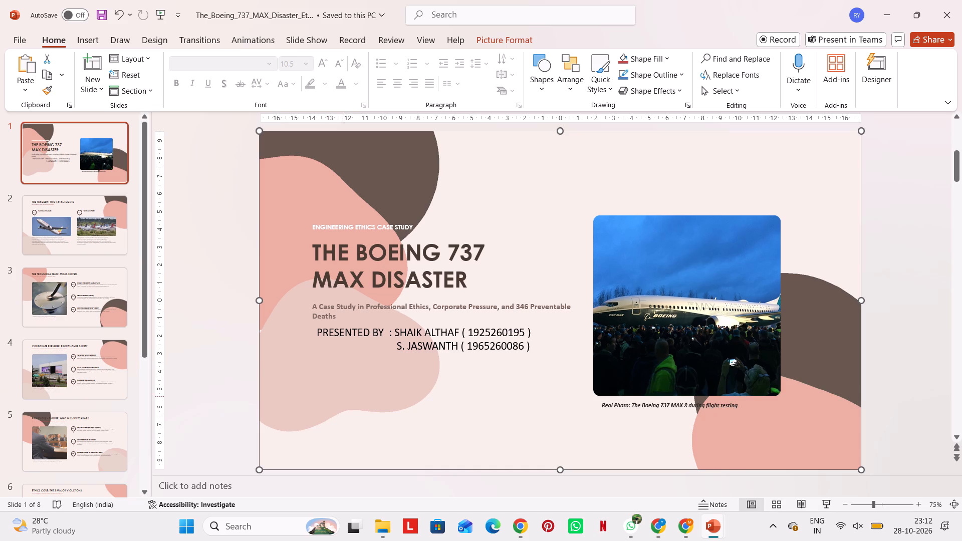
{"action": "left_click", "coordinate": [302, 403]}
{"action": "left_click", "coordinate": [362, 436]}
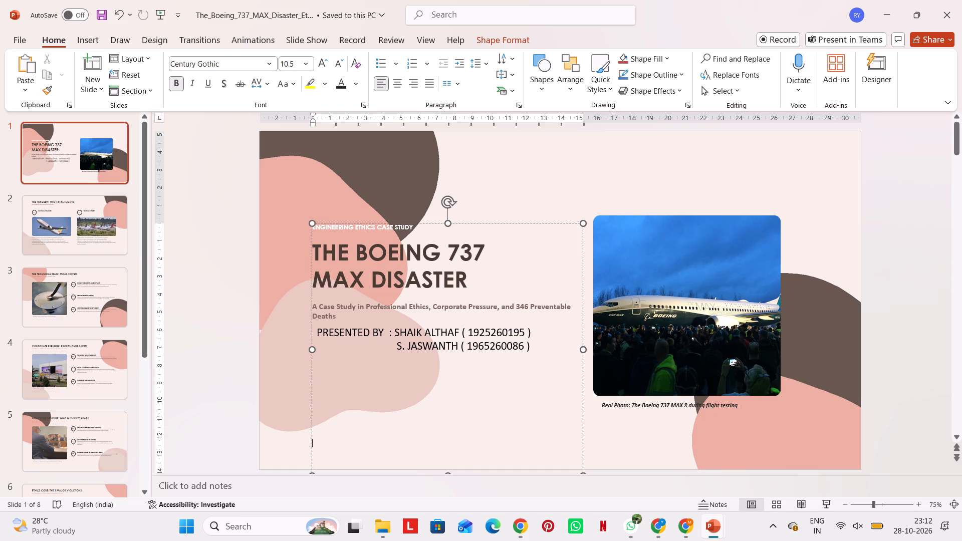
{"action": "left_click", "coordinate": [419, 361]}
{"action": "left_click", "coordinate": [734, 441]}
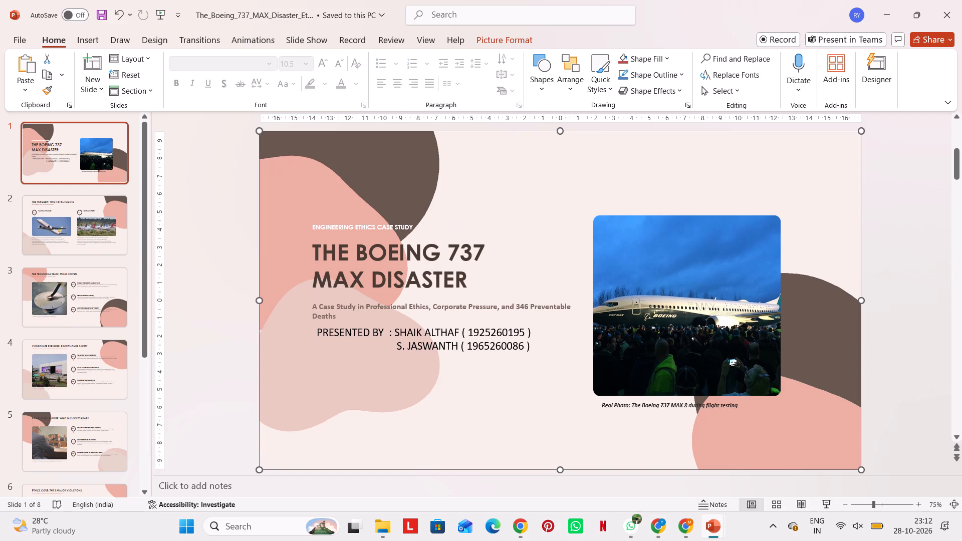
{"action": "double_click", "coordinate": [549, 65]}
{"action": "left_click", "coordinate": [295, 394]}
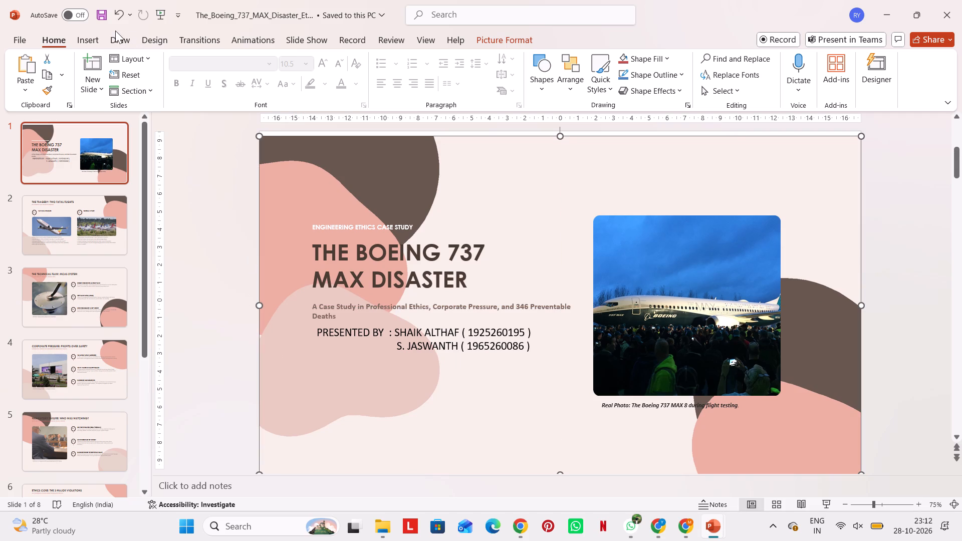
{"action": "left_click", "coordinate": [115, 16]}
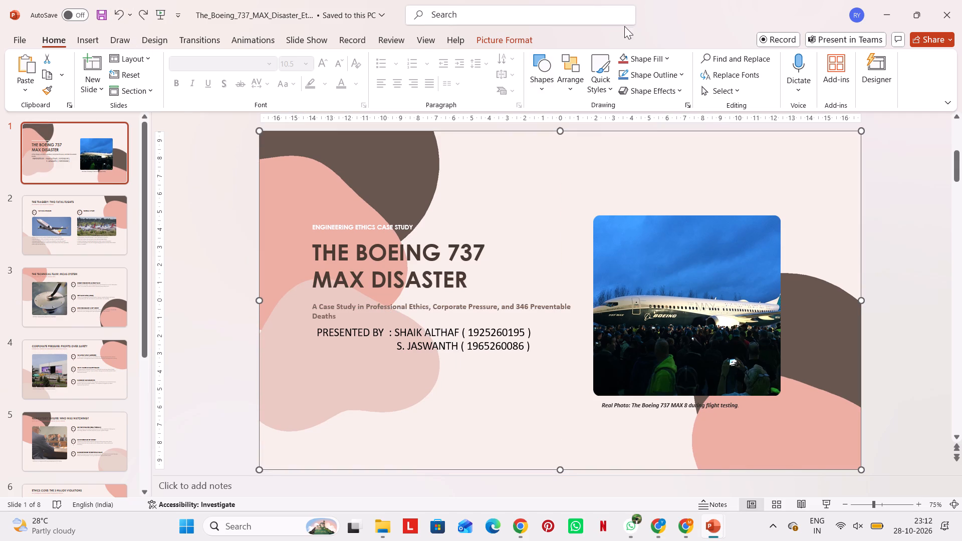
Draw a rectangle about 7.6 cm wide and 1.2 cm high beneath the presenter lines on the title slide.
{"action": "left_click", "coordinate": [533, 69]}
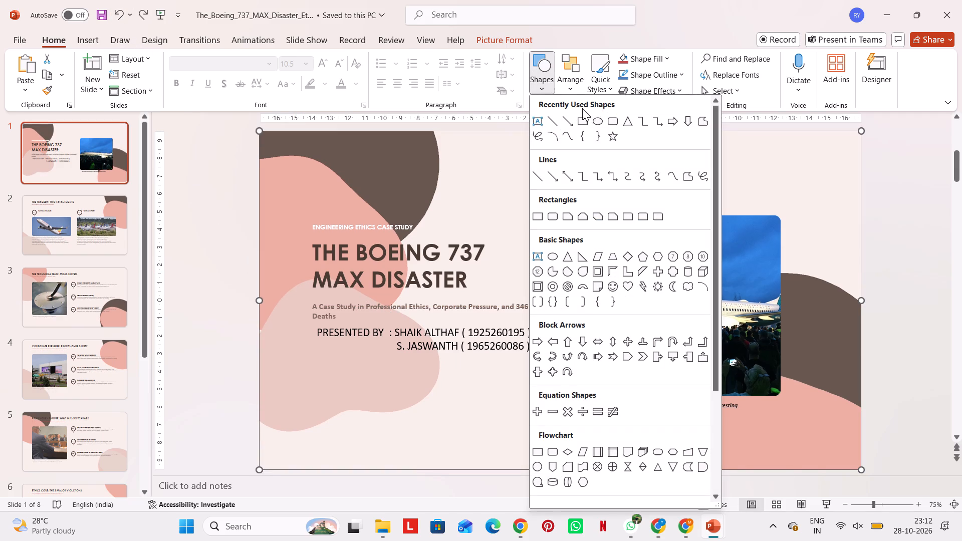
{"action": "left_click", "coordinate": [584, 117]}
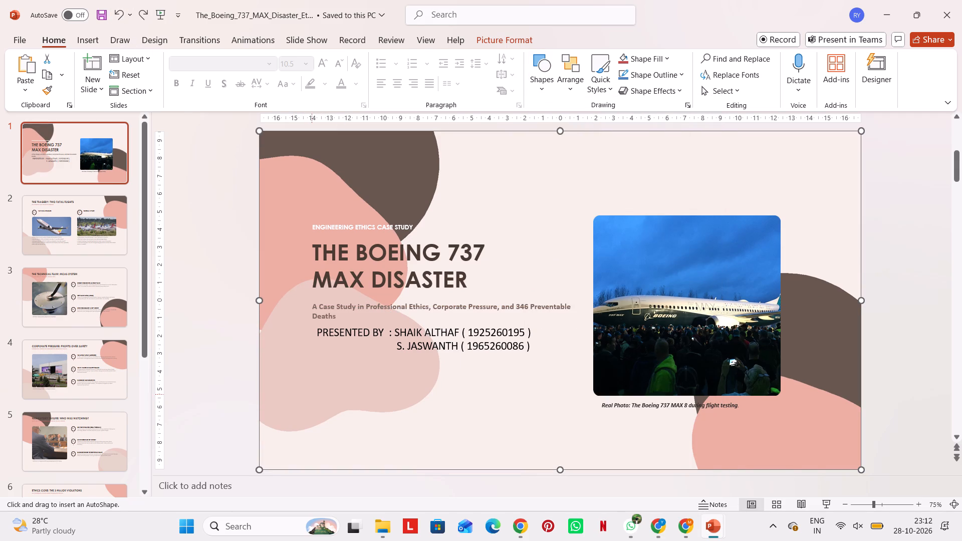
{"action": "left_click_drag", "start_coordinate": [311, 393], "coordinate": [446, 416]}
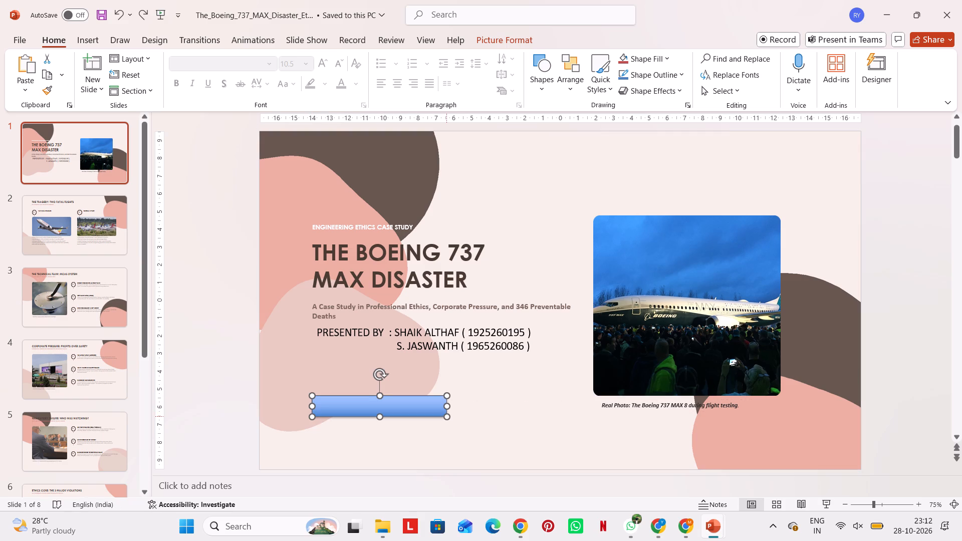
Enter the guide credit in the rectangle beneath the presenter lines: "GUIDEED BY : DR" followed by the guide's name.
{"action": "left_click", "coordinate": [365, 403]}
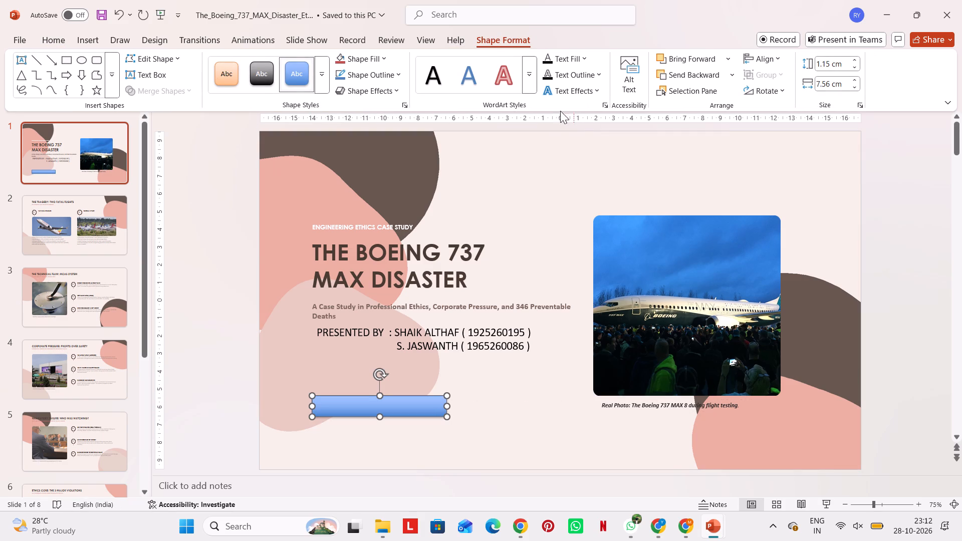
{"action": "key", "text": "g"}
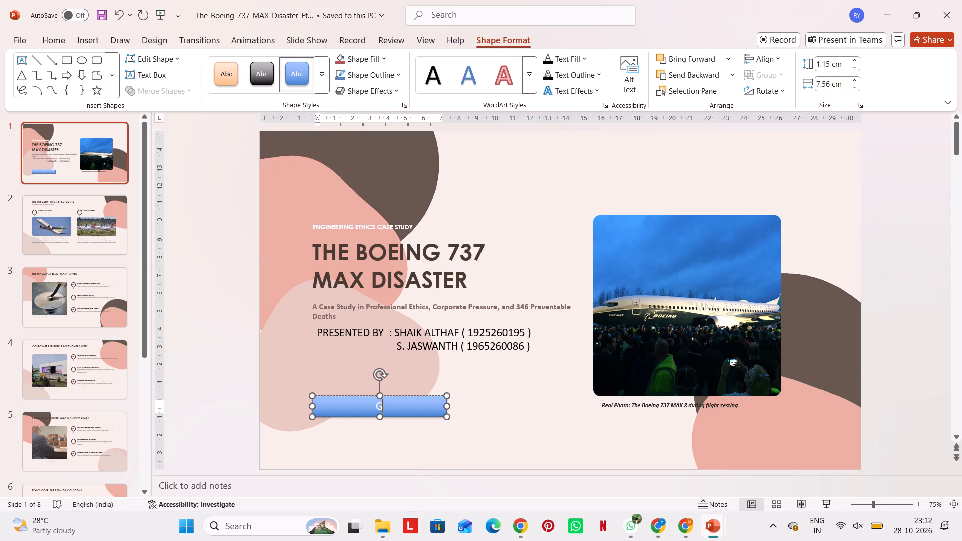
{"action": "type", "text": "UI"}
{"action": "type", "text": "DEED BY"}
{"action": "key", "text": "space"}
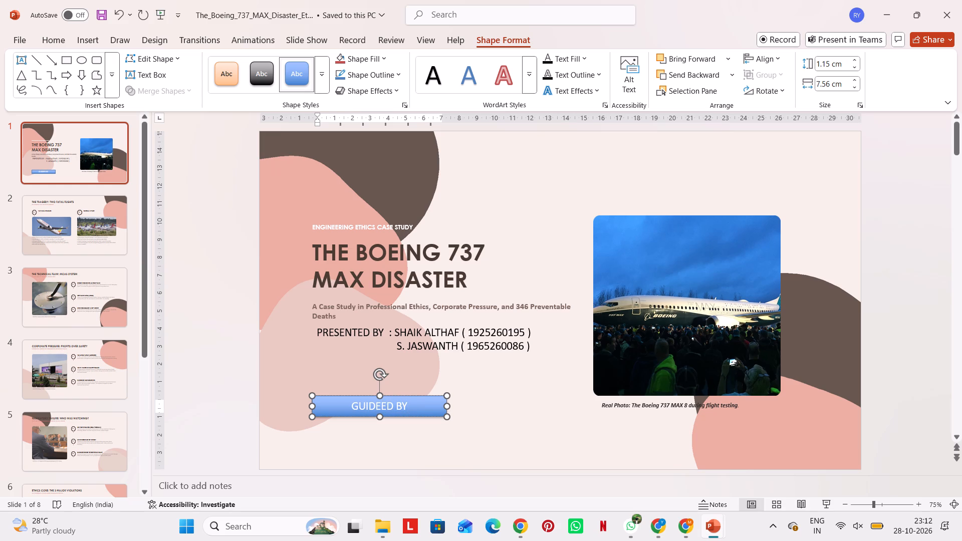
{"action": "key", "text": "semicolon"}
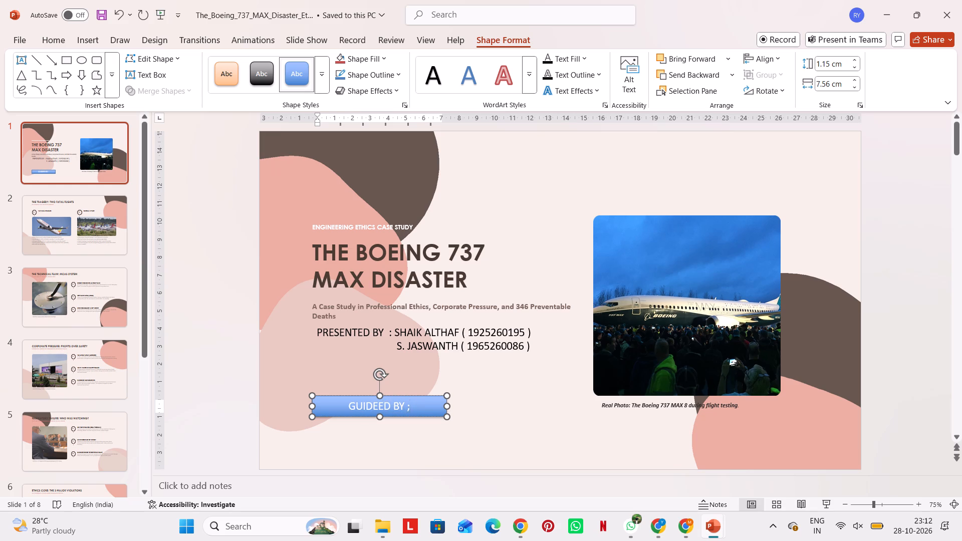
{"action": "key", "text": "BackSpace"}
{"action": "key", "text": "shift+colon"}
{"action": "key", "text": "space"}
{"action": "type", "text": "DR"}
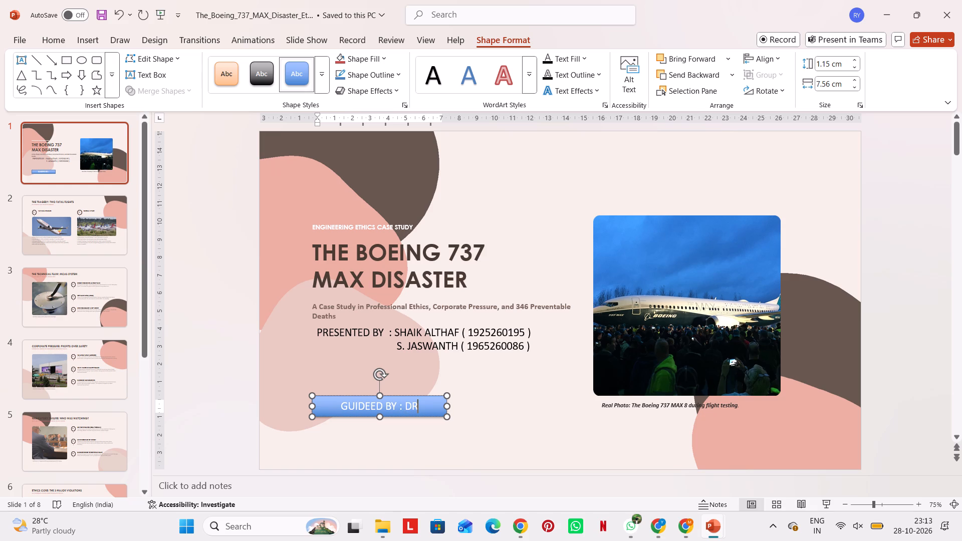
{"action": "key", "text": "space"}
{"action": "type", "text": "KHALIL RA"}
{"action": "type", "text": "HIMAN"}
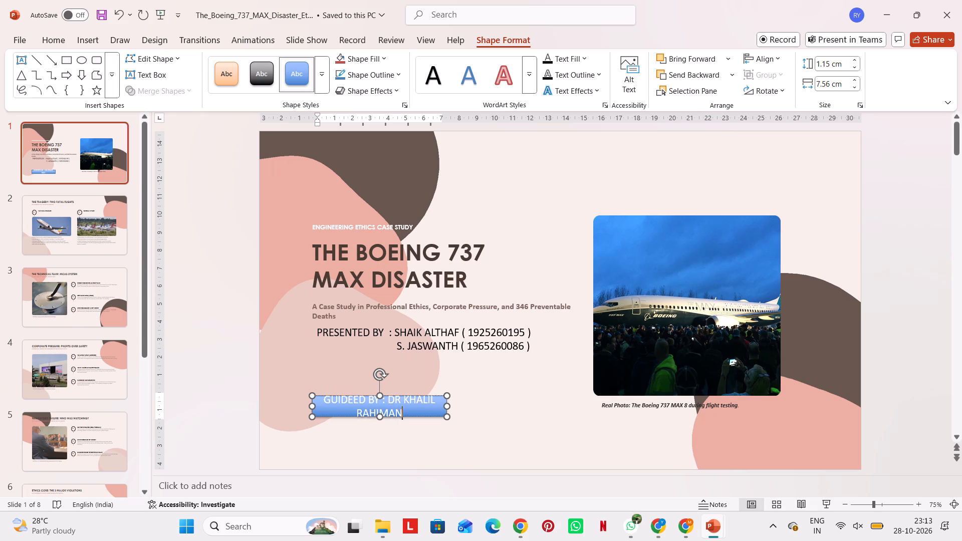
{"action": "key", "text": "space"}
Change the font colour of the whole guide credit text to the near-black theme shade.
{"action": "left_click_drag", "start_coordinate": [325, 402], "coordinate": [393, 430]}
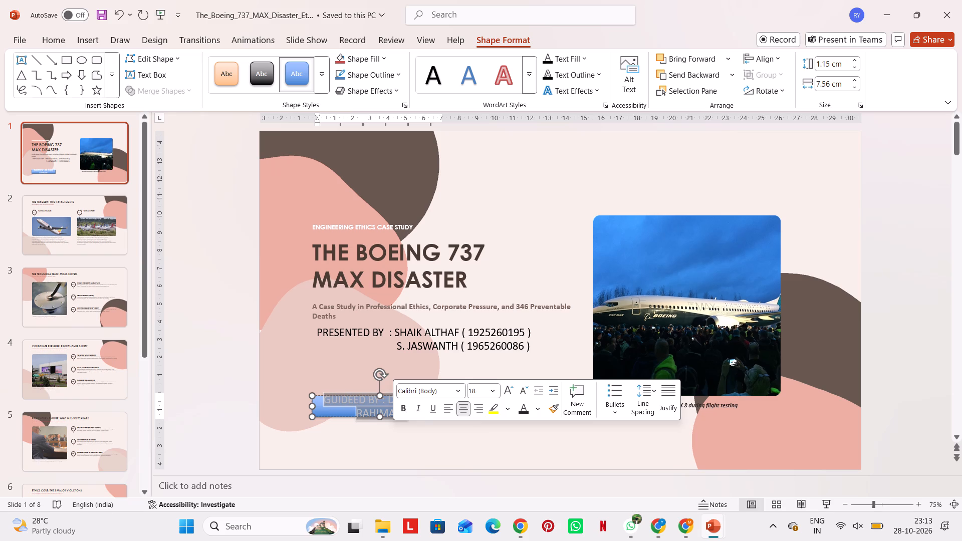
{"action": "left_click", "coordinate": [524, 411]}
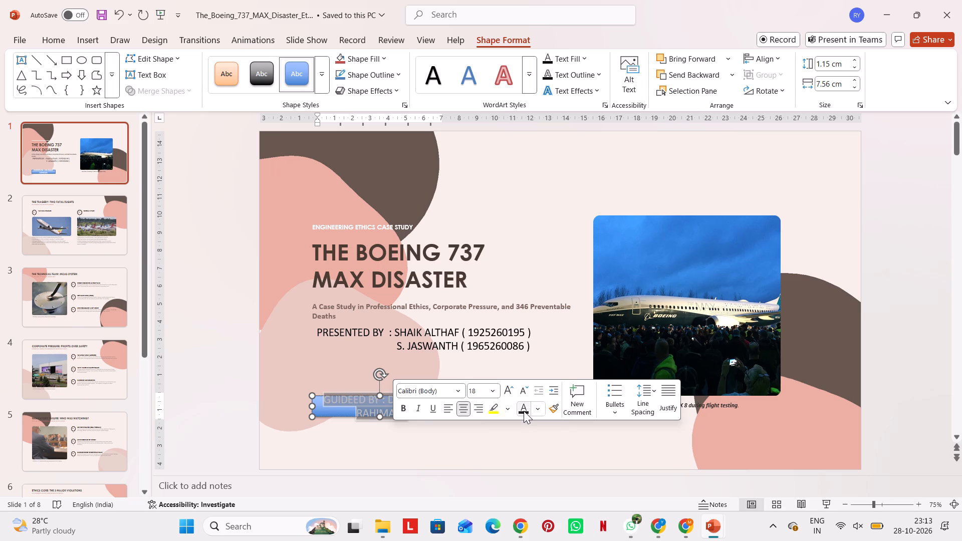
{"action": "left_click", "coordinate": [524, 411]}
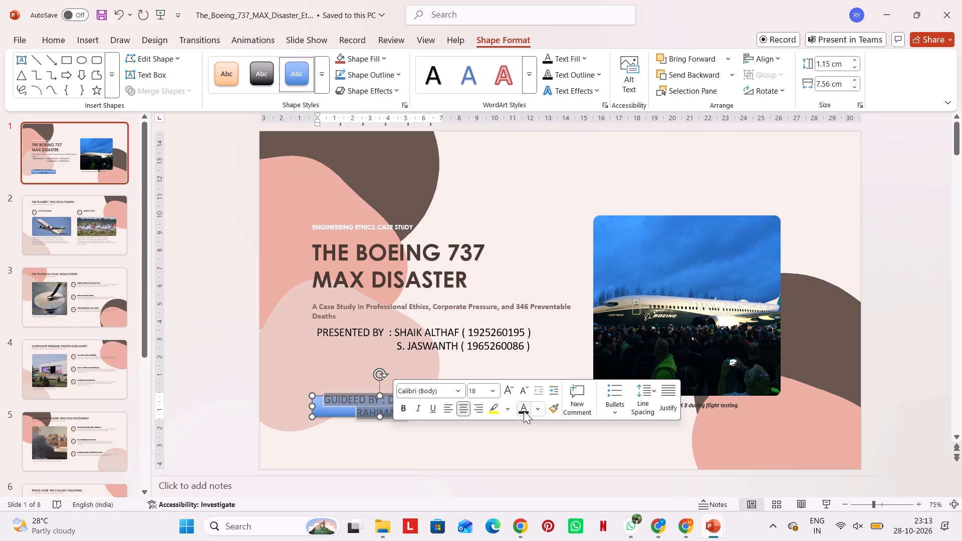
{"action": "left_click", "coordinate": [538, 407]}
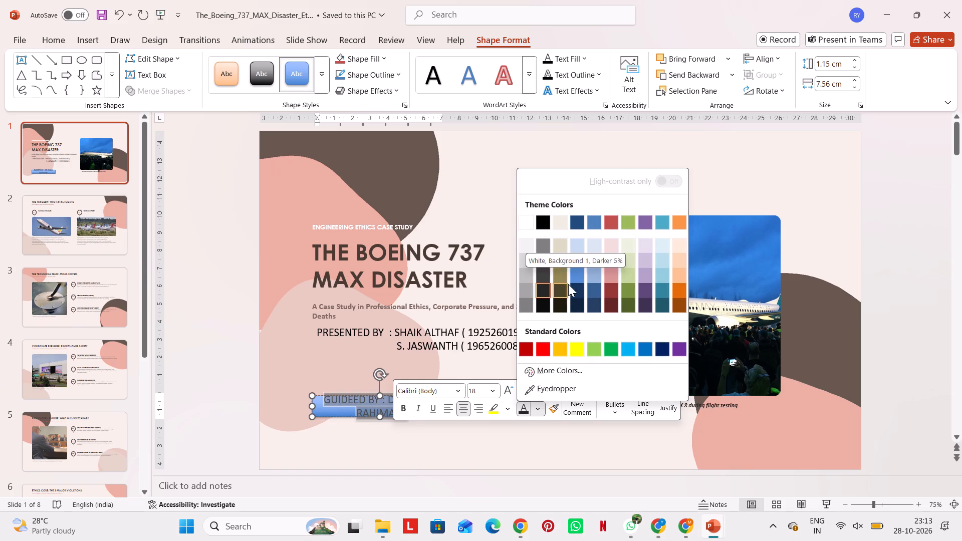
{"action": "left_click", "coordinate": [541, 308]}
{"action": "left_click", "coordinate": [361, 372]}
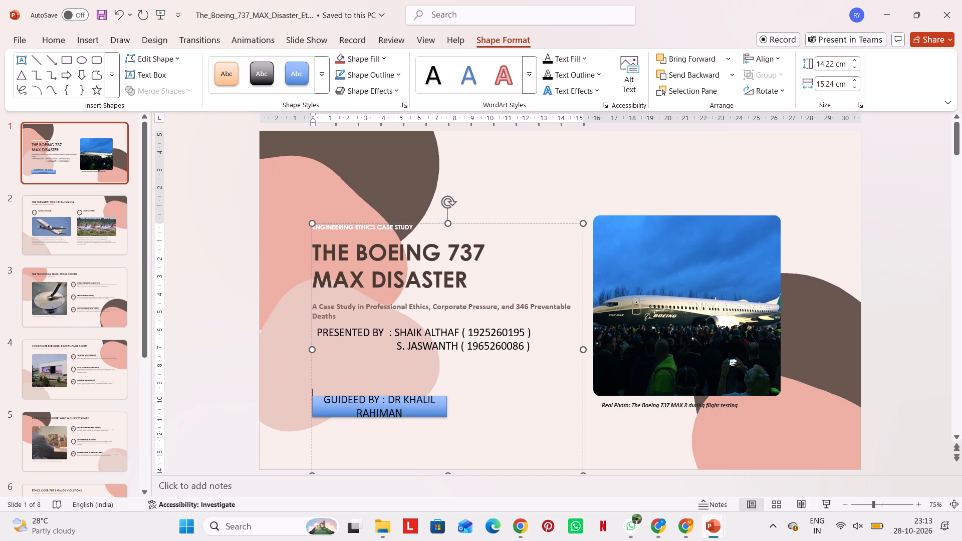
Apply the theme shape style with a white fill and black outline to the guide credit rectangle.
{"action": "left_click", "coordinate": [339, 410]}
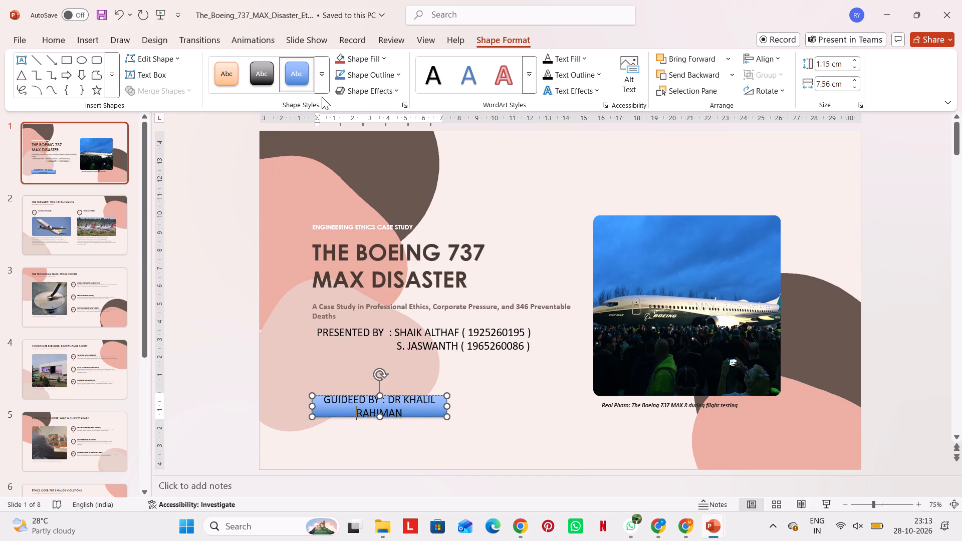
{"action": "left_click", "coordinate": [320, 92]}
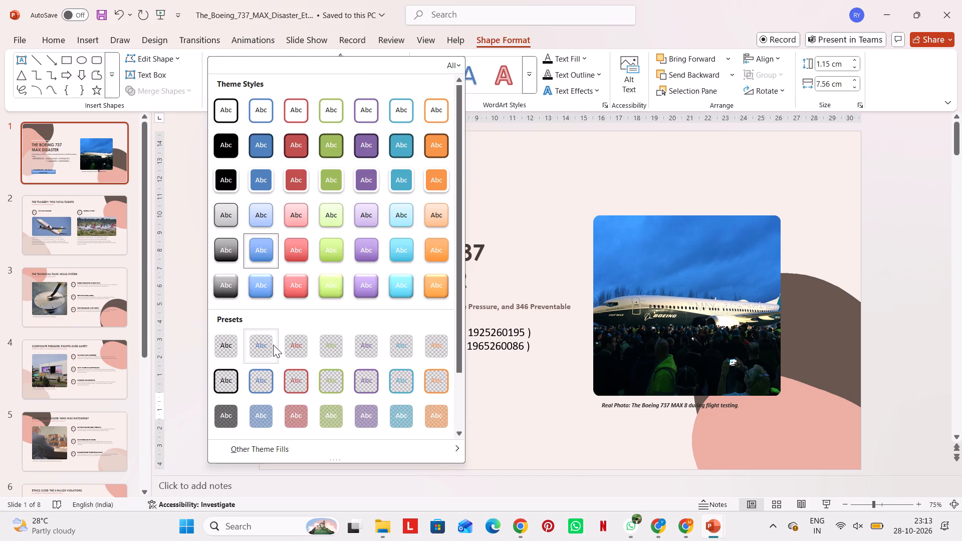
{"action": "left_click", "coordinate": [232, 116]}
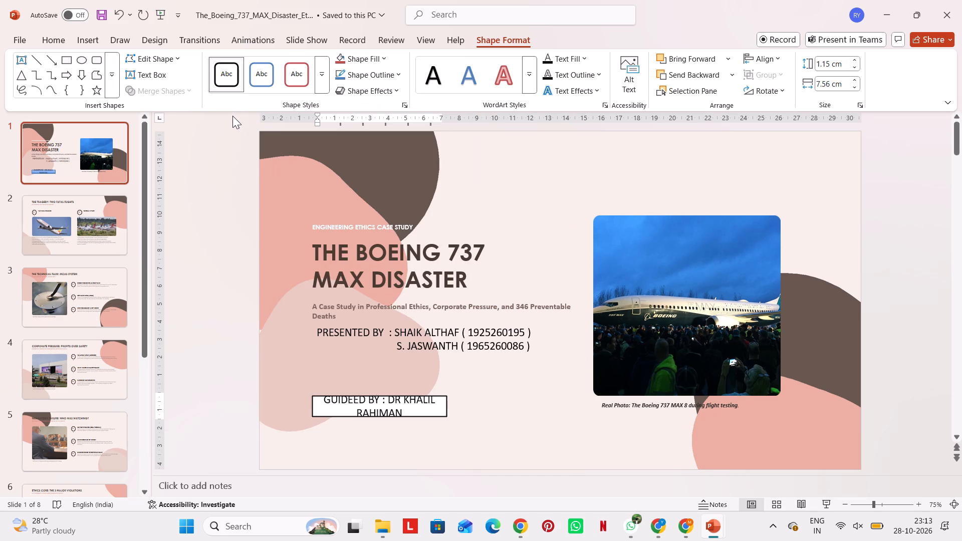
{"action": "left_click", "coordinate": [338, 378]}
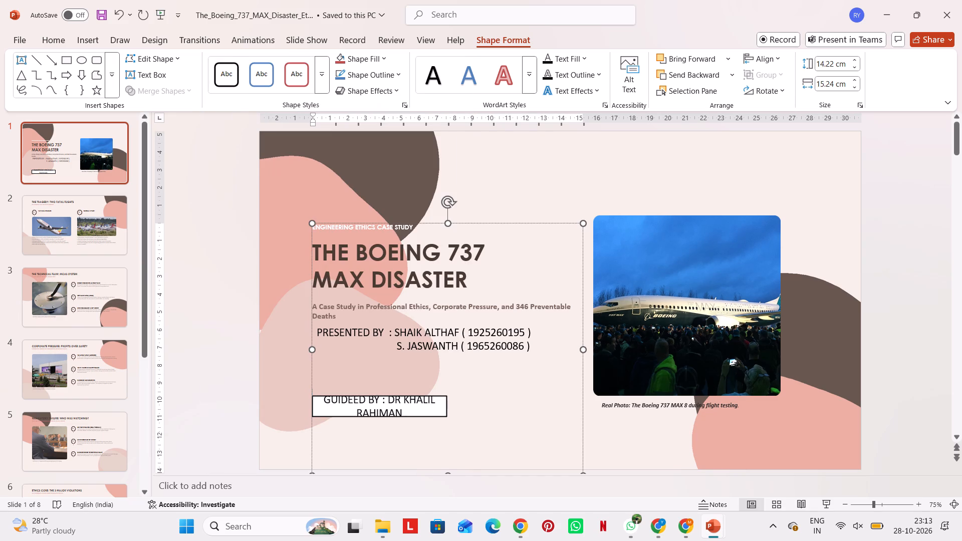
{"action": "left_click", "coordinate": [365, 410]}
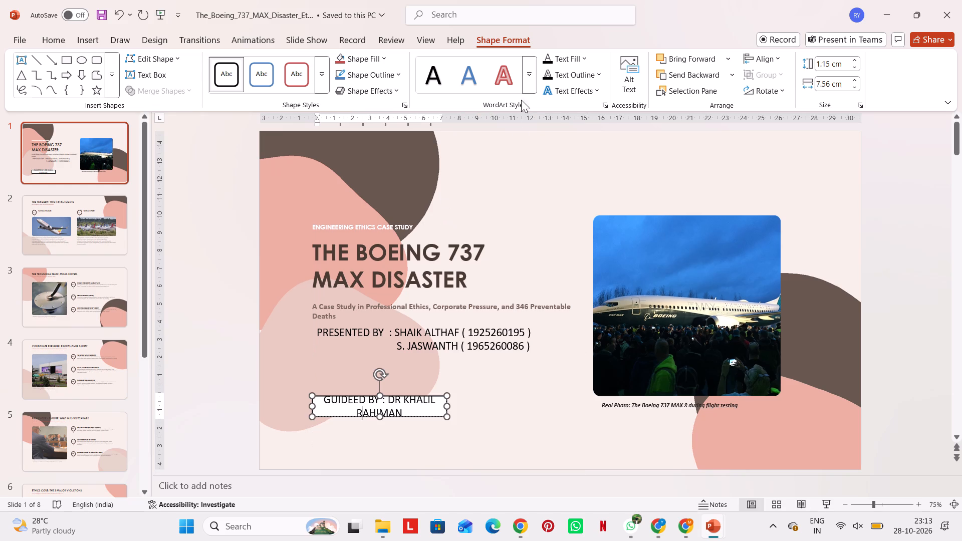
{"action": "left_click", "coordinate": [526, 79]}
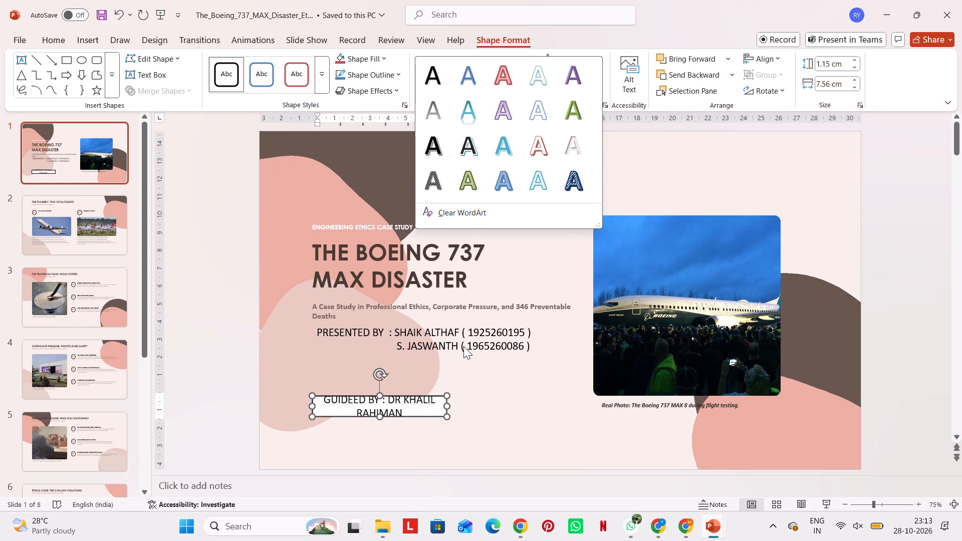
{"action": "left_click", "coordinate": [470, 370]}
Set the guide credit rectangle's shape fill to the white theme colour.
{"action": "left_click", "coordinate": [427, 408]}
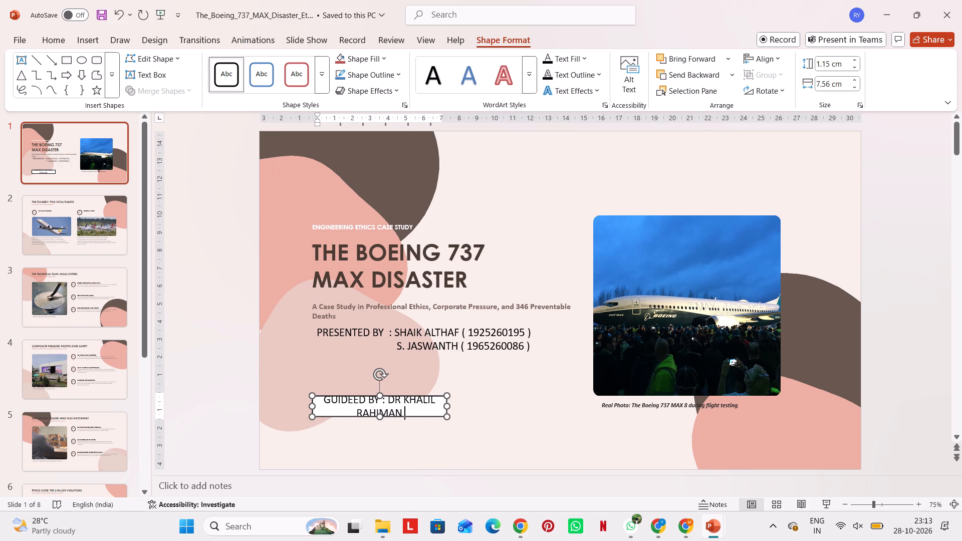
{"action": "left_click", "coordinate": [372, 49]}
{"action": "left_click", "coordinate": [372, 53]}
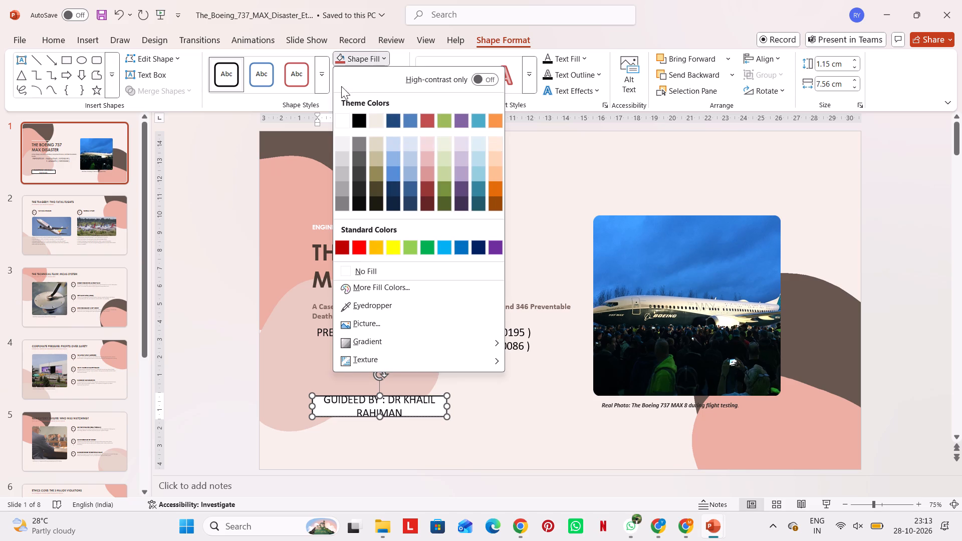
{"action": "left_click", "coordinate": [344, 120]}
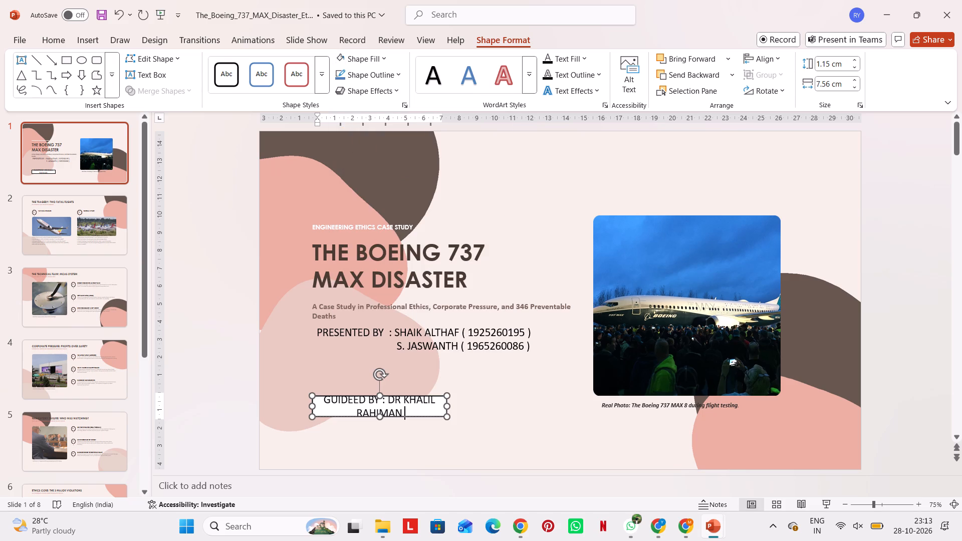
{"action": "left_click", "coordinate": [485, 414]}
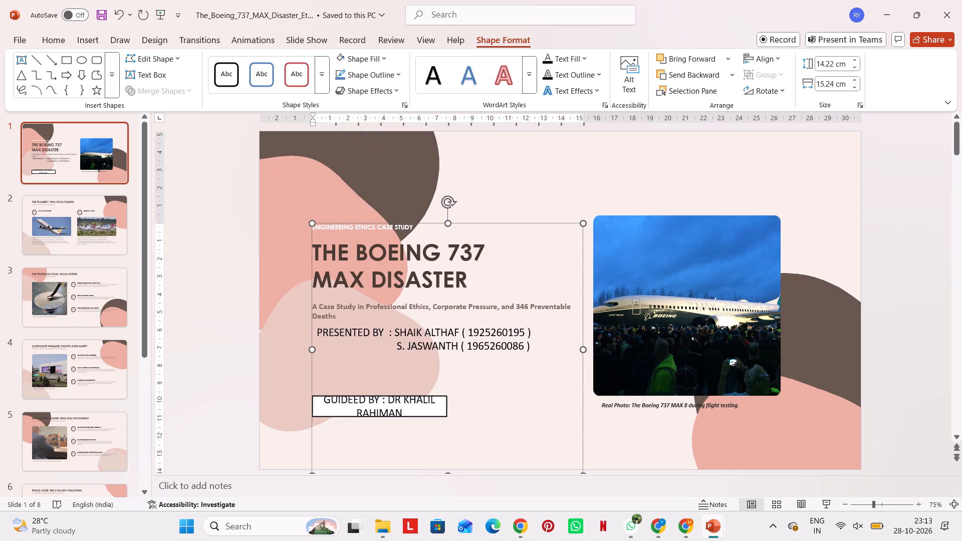
Widen the guide credit rectangle to about 9 cm, keeping its height.
{"action": "left_click", "coordinate": [445, 409]}
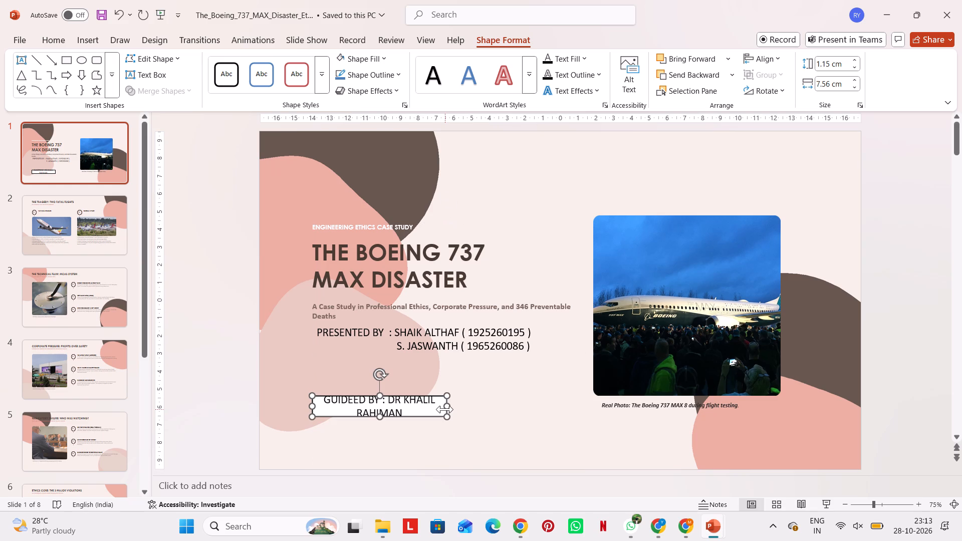
{"action": "left_click", "coordinate": [445, 409]}
{"action": "left_click_drag", "start_coordinate": [445, 409], "coordinate": [472, 404]}
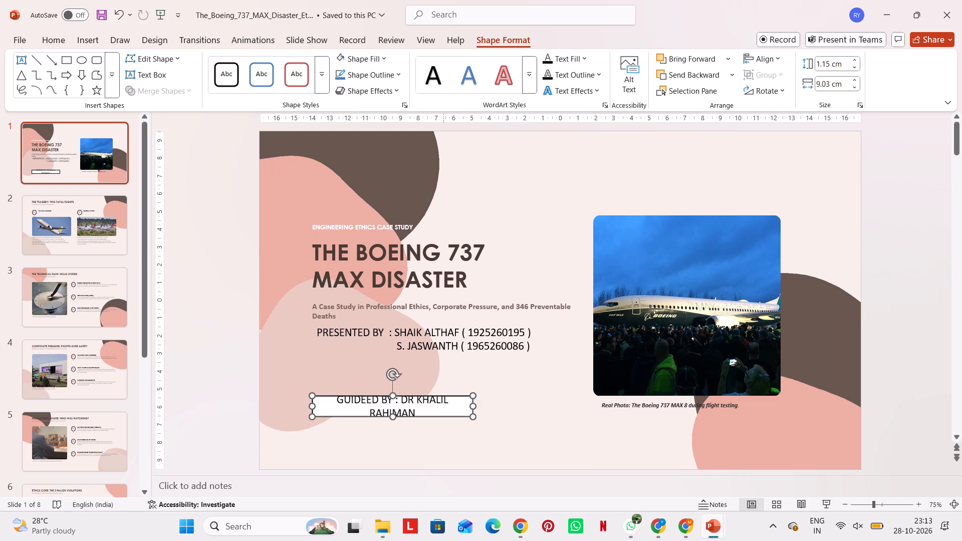
{"action": "left_click", "coordinate": [443, 473]}
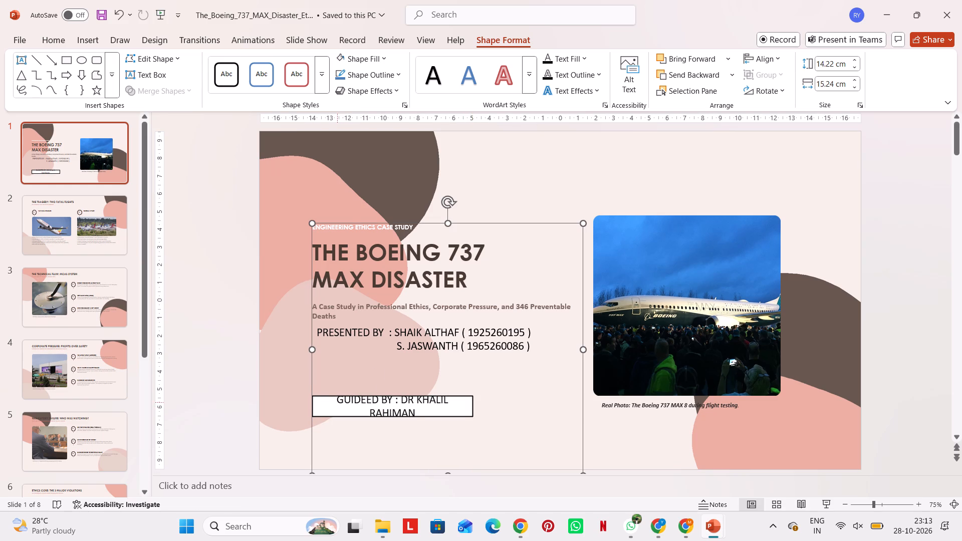
Make the whole guide credit text bold and reapply the near-black font colour to it.
{"action": "left_click_drag", "start_coordinate": [337, 402], "coordinate": [393, 416]}
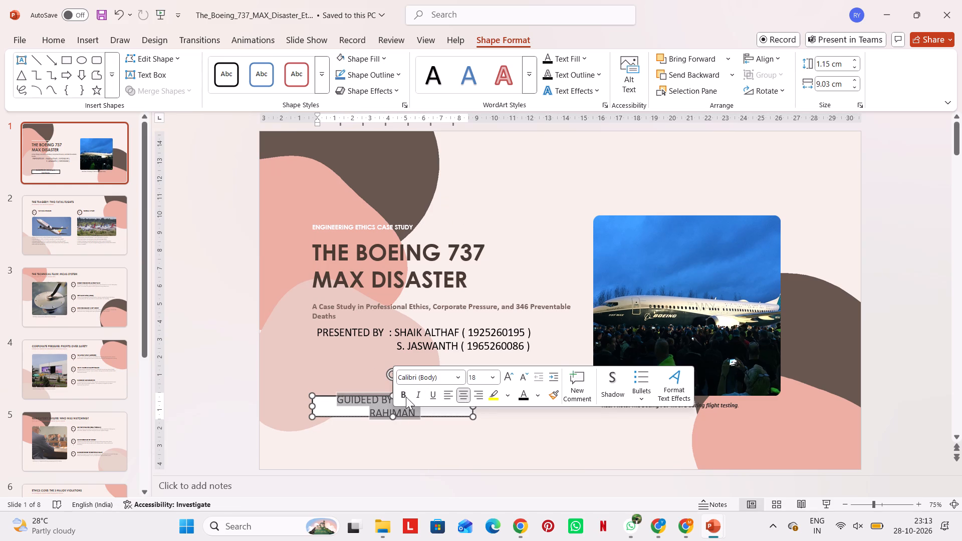
{"action": "left_click", "coordinate": [403, 393]}
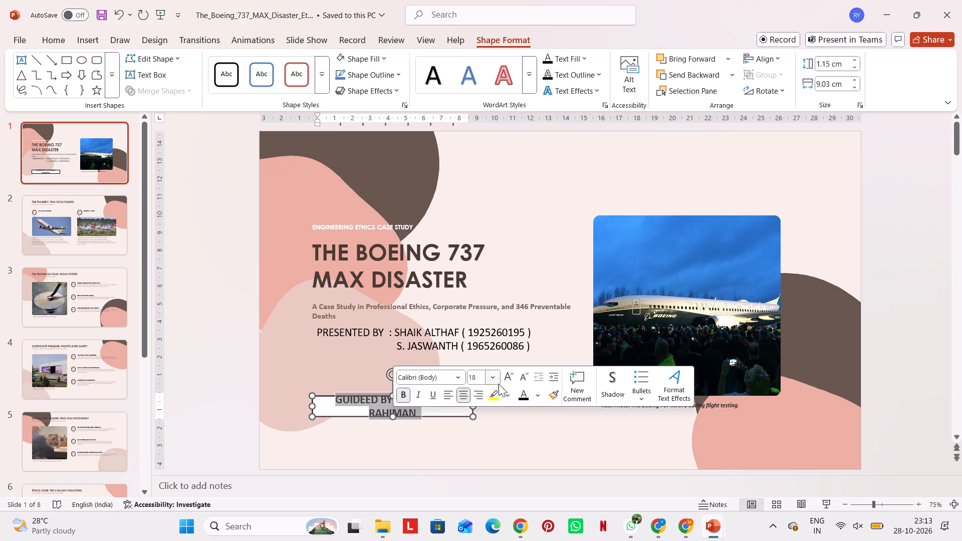
{"action": "left_click", "coordinate": [520, 395]}
{"action": "left_click", "coordinate": [513, 427]}
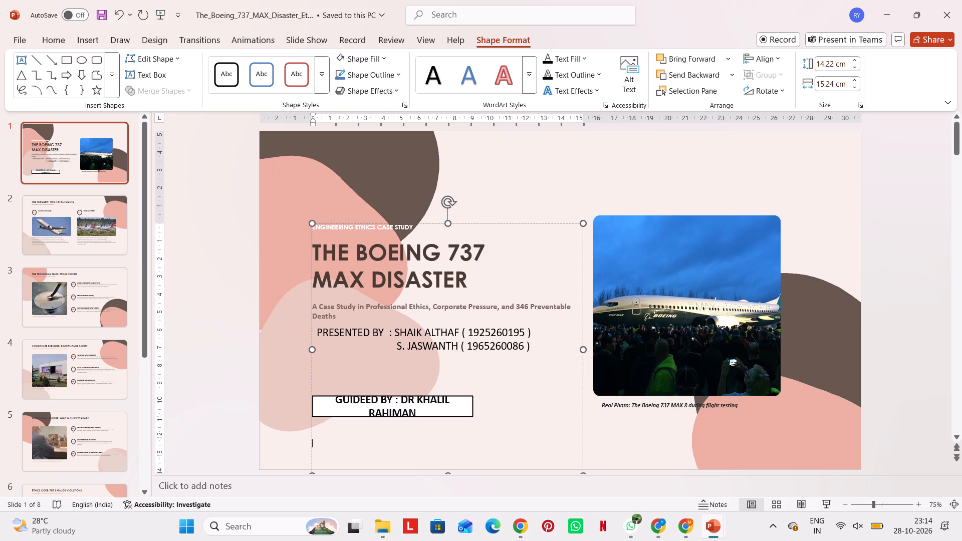
Apply the theme shape style with a white fill and blue outline to the guide credit rectangle.
{"action": "left_click", "coordinate": [462, 409]}
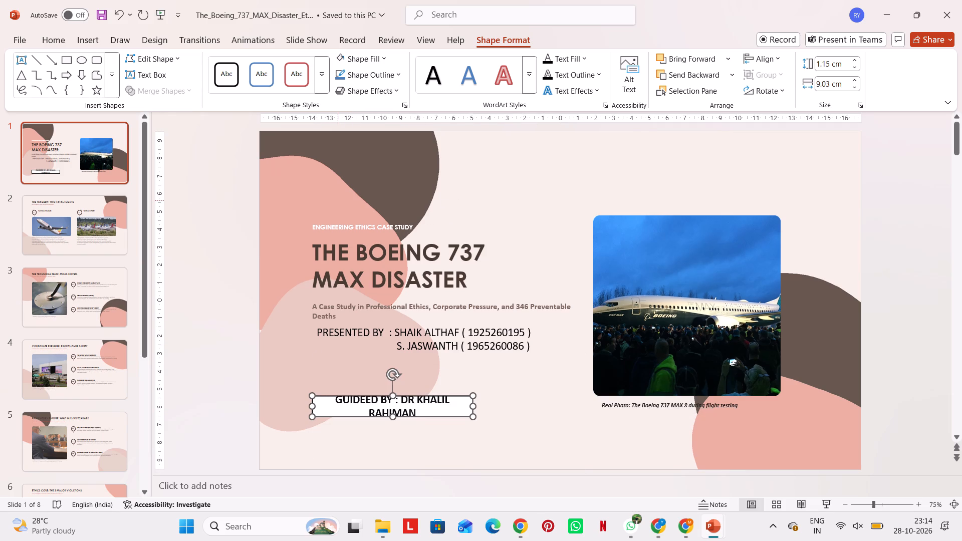
{"action": "left_click", "coordinate": [268, 81]}
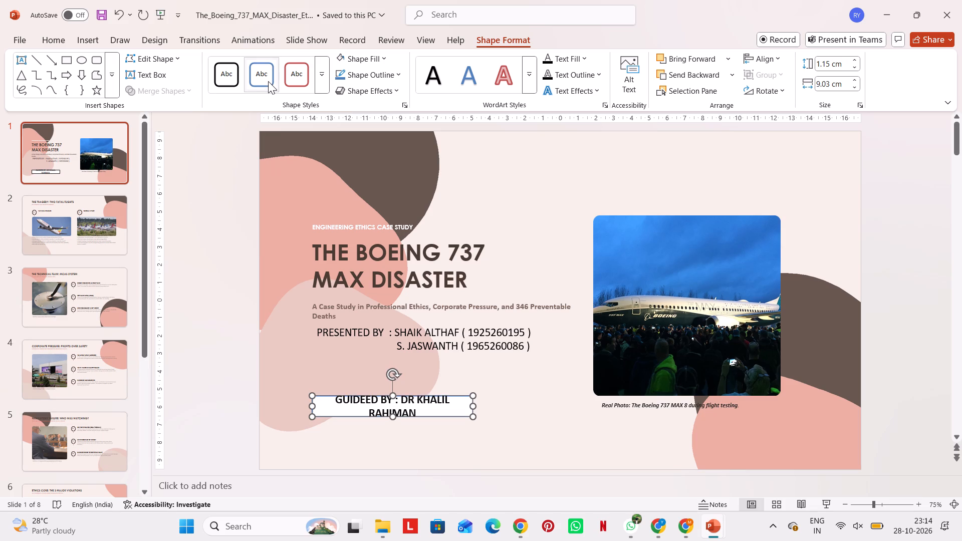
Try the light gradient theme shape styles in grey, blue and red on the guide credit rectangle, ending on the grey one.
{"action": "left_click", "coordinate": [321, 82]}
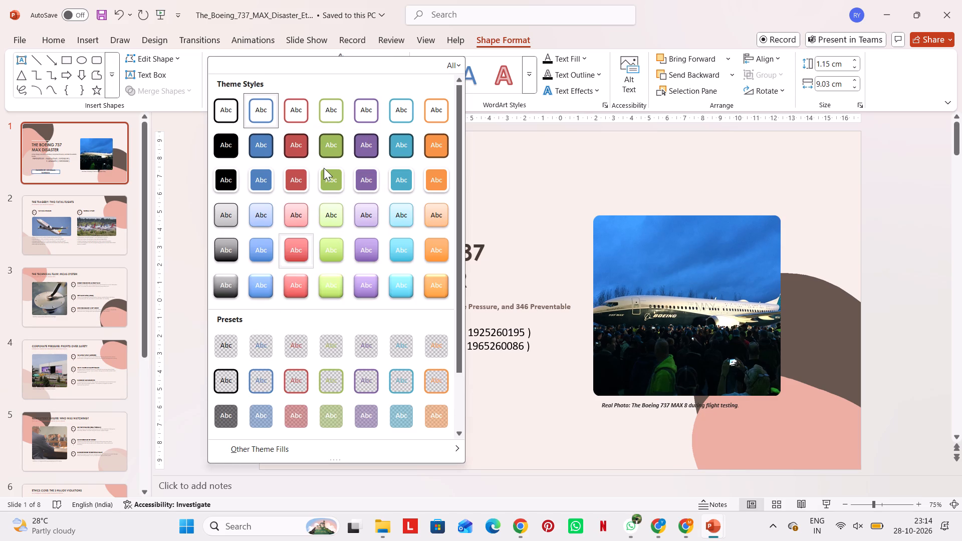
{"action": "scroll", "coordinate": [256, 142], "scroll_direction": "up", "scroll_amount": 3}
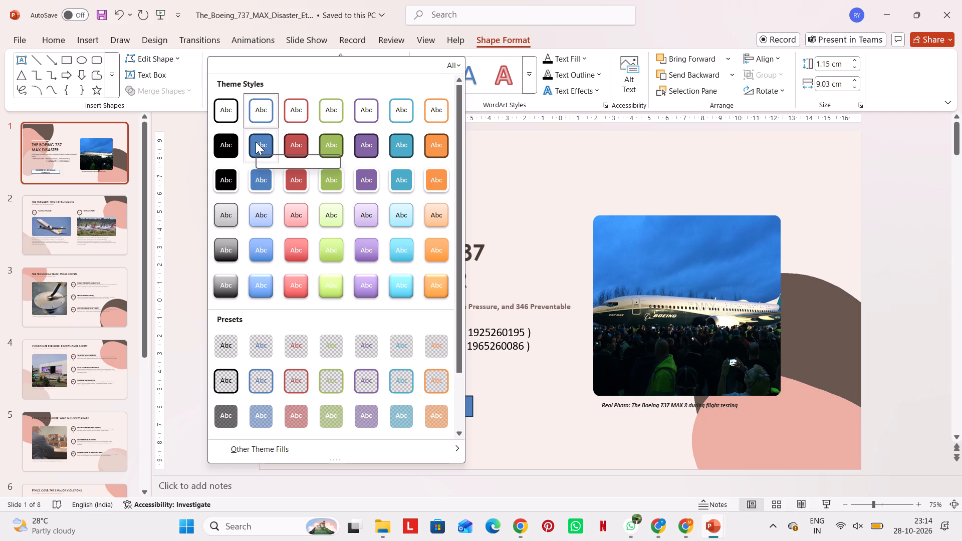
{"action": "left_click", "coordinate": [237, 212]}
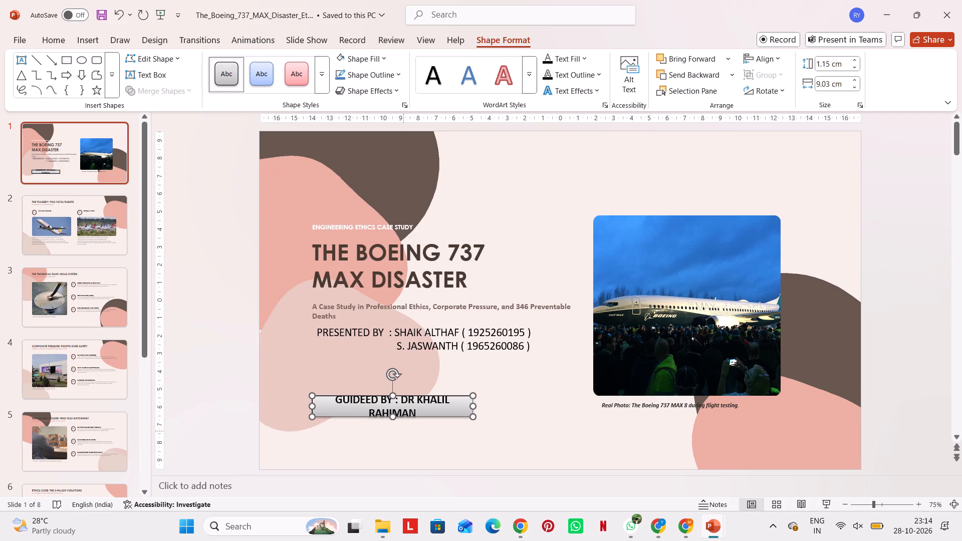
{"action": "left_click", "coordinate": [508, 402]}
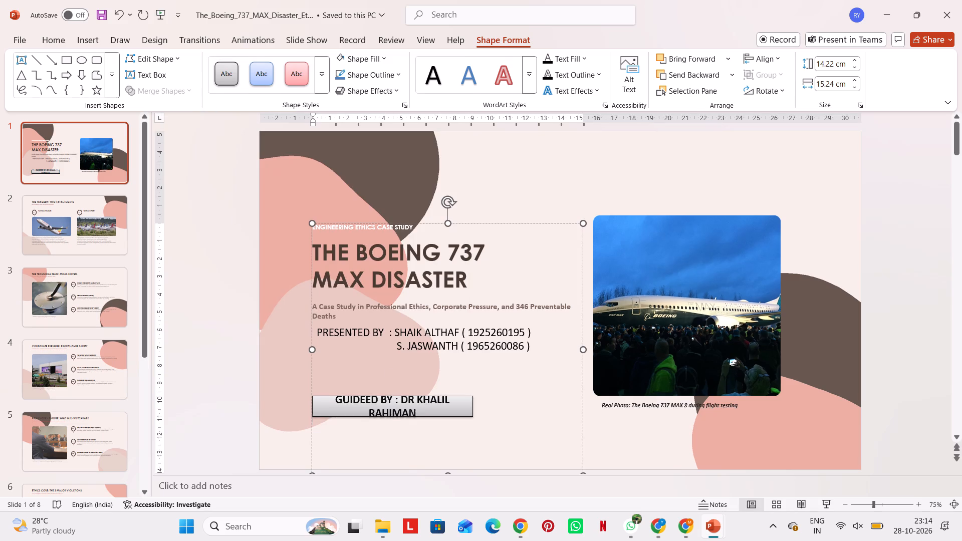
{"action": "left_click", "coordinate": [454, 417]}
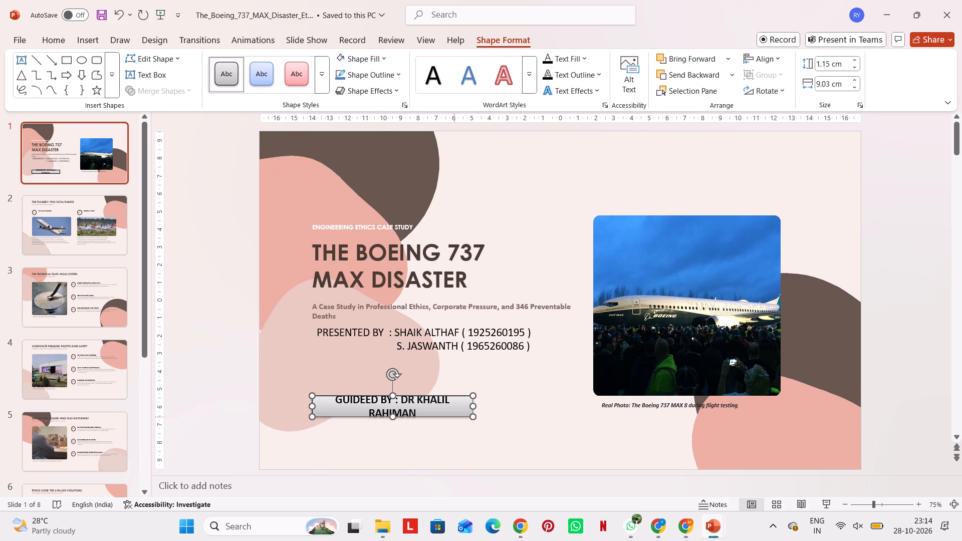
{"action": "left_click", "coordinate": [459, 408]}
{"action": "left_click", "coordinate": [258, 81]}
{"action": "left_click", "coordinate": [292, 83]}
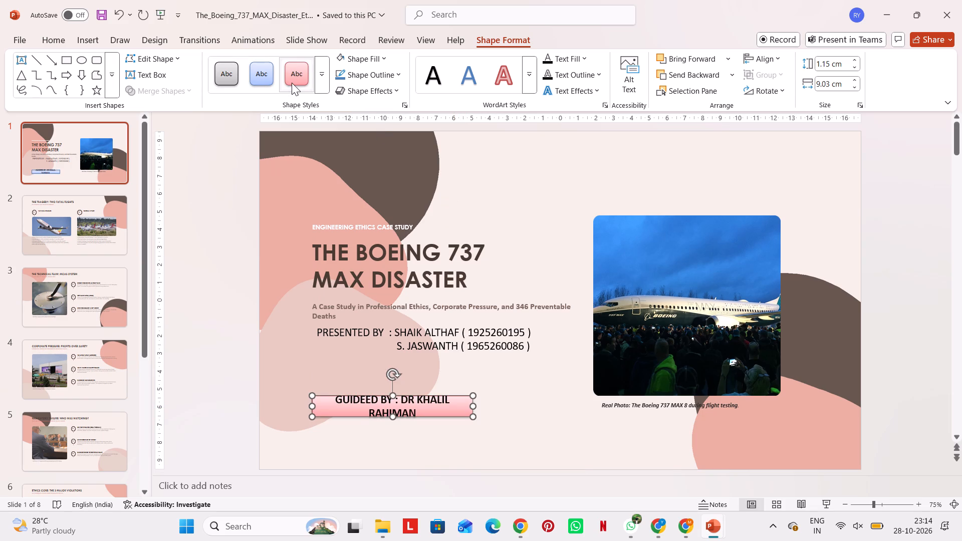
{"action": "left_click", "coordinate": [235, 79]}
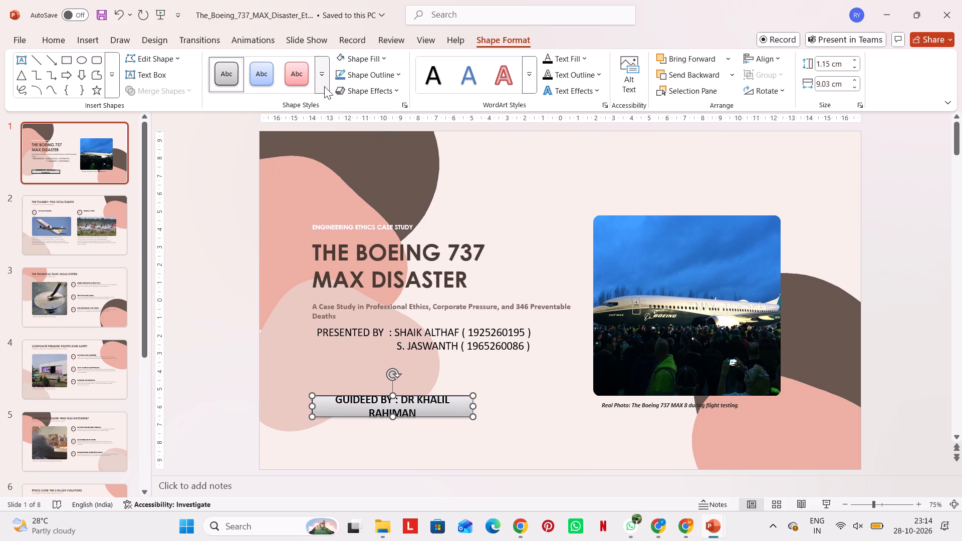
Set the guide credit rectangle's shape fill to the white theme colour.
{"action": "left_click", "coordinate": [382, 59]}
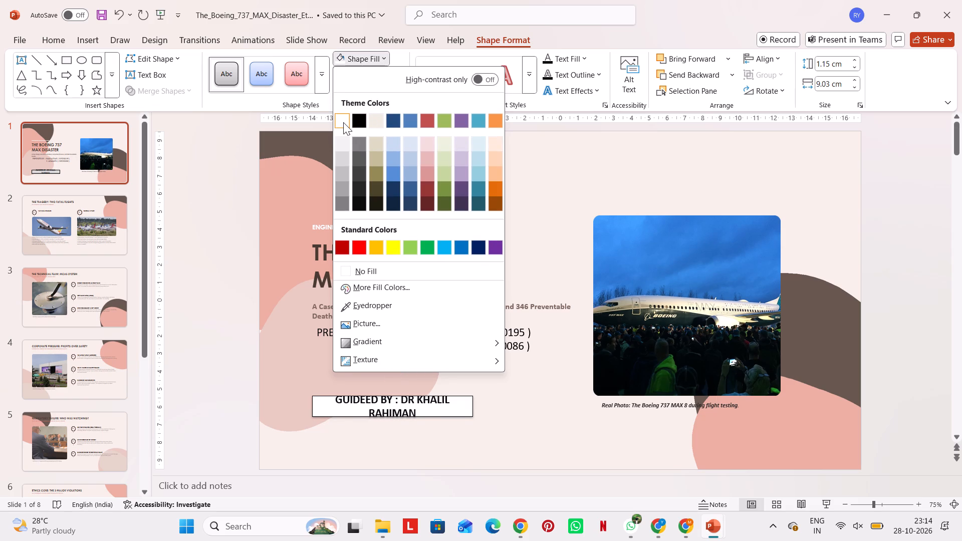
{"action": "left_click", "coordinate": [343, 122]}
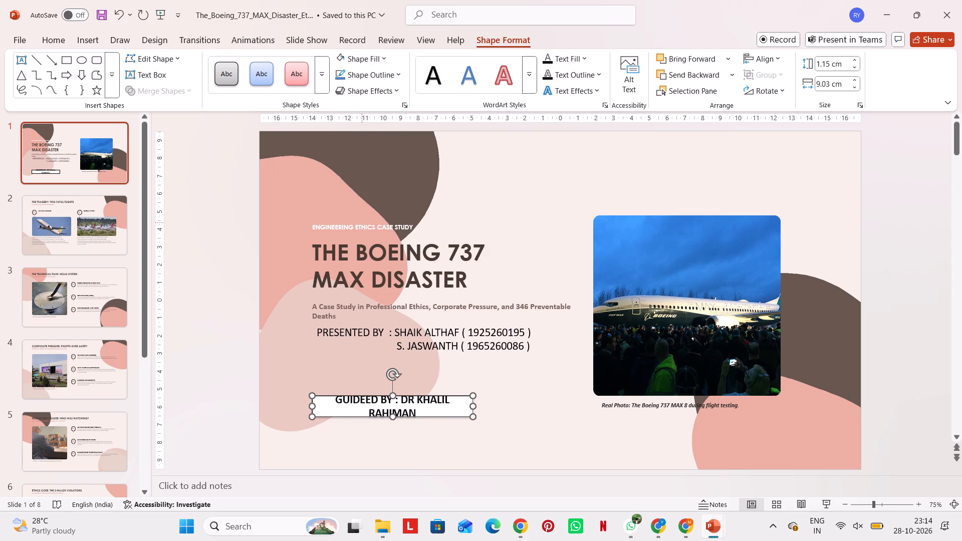
Undo the guide credit's styling, resizing and text edits back through the creation of its rectangle on the title slide.
{"action": "key", "text": "ctrl+z"}
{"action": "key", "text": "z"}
{"action": "key", "text": "ctrl+z"}
{"action": "key", "text": "ctrl+z"}
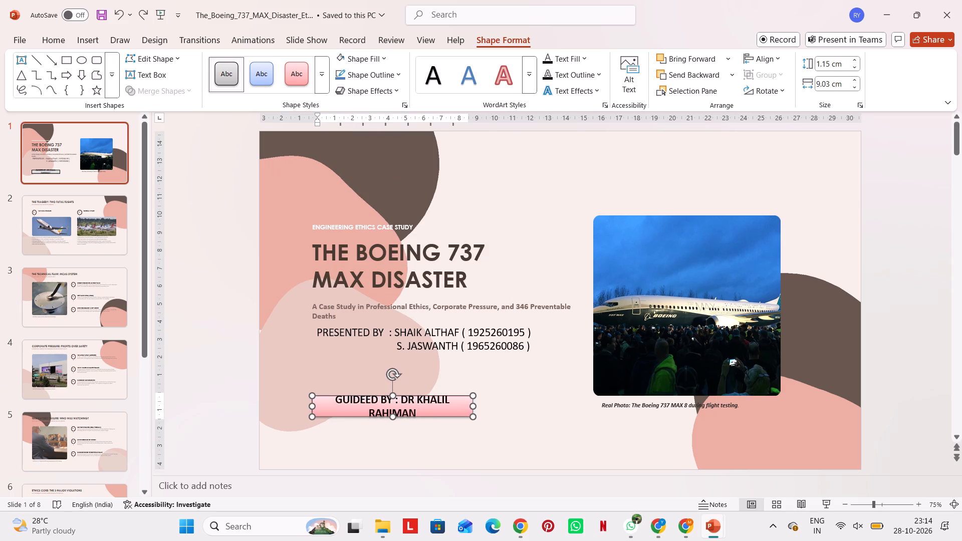
{"action": "key", "text": "ctrl+z"}
{"action": "key", "text": "ctrl+z"}
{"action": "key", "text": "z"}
{"action": "key", "text": "ctrl+z"}
{"action": "key", "text": "ctrl+z"}
{"action": "key", "text": "ctrl+z"}
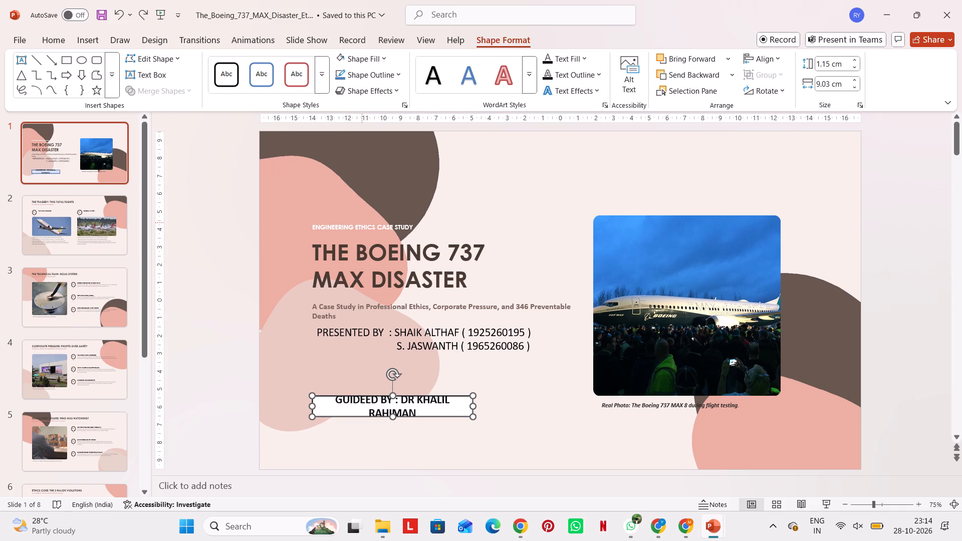
{"action": "key", "text": "ctrl+z"}
{"action": "key", "text": "ctrl+z"}
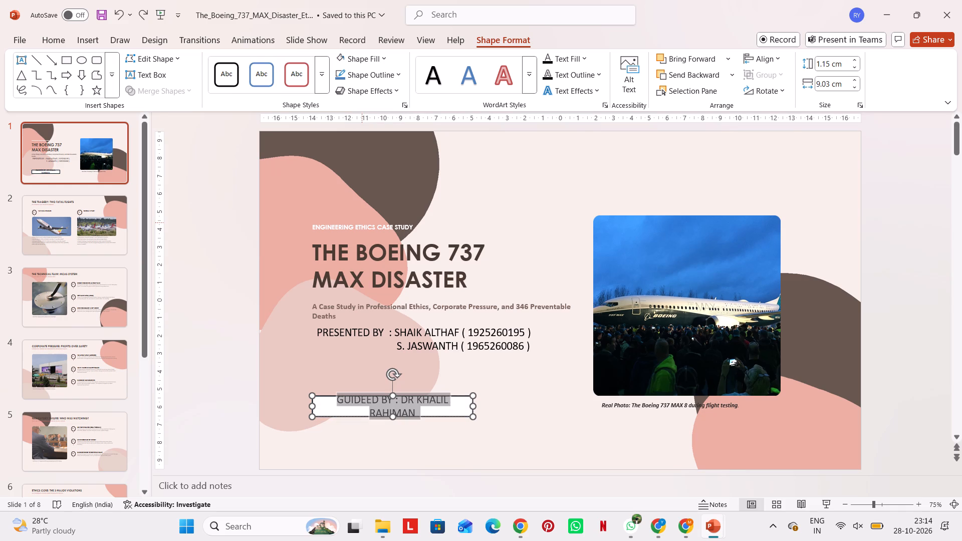
{"action": "key", "text": "ctrl+z"}
{"action": "key", "text": "ctrl+z"}
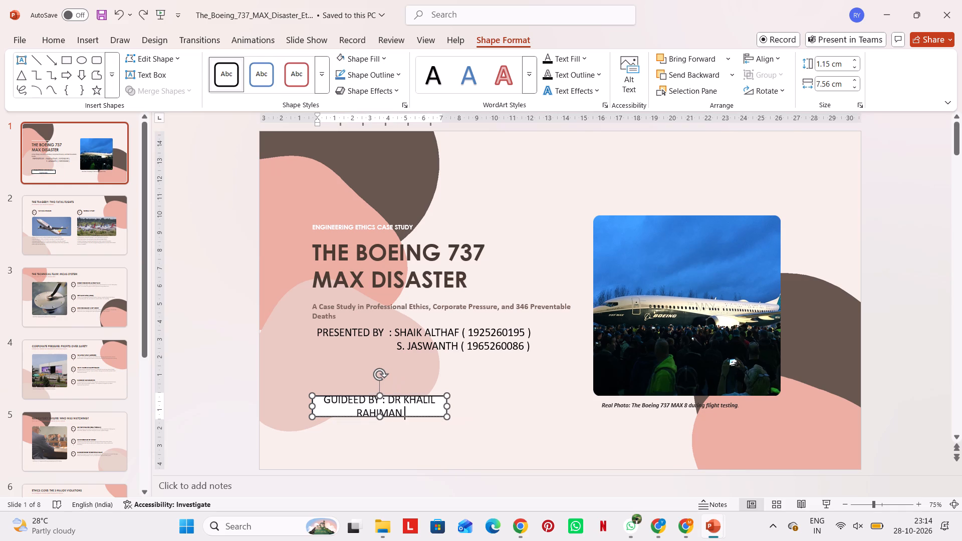
{"action": "key", "text": "ctrl+z"}
{"action": "key", "text": "ctrl+z"}
{"action": "key", "text": "ctrl+z"}
{"action": "key", "text": "ctrl+z"}
{"action": "key", "text": "ctrl+z"}
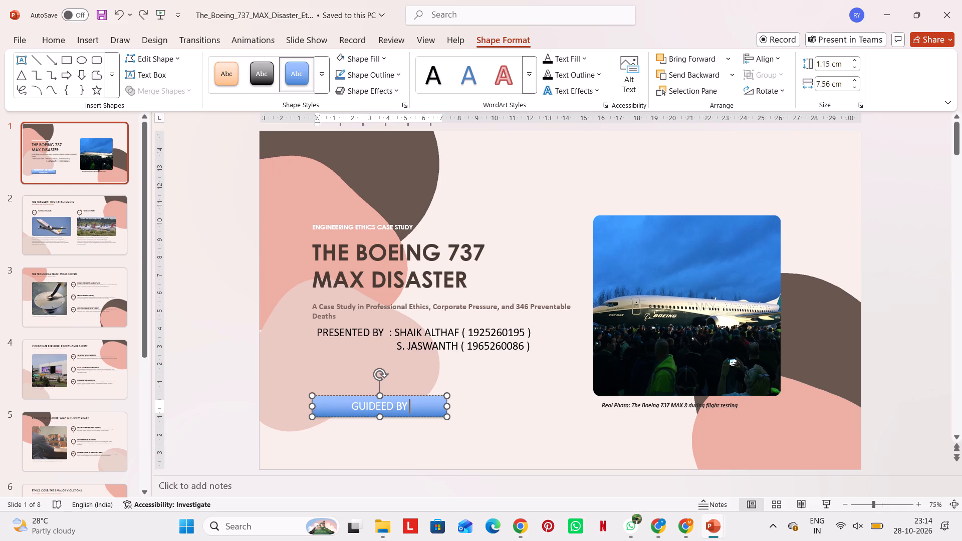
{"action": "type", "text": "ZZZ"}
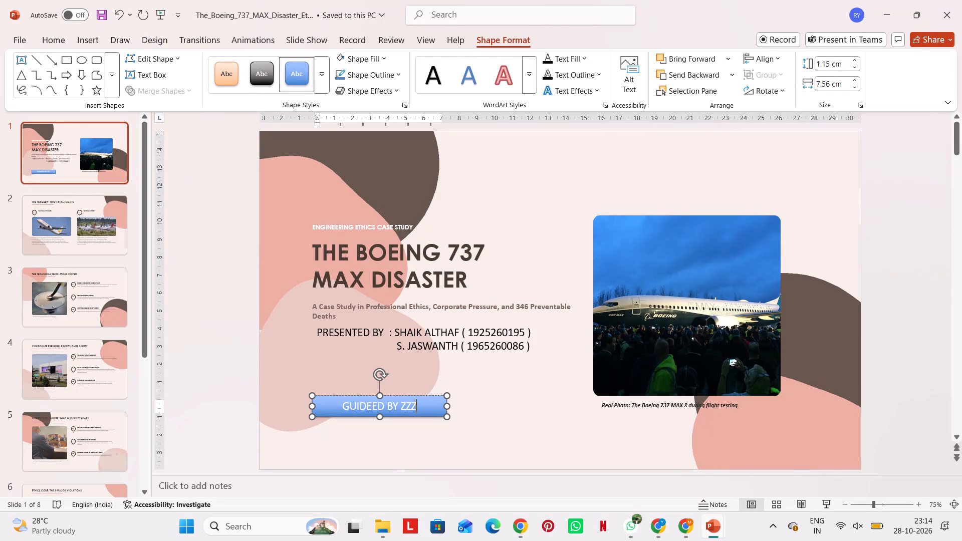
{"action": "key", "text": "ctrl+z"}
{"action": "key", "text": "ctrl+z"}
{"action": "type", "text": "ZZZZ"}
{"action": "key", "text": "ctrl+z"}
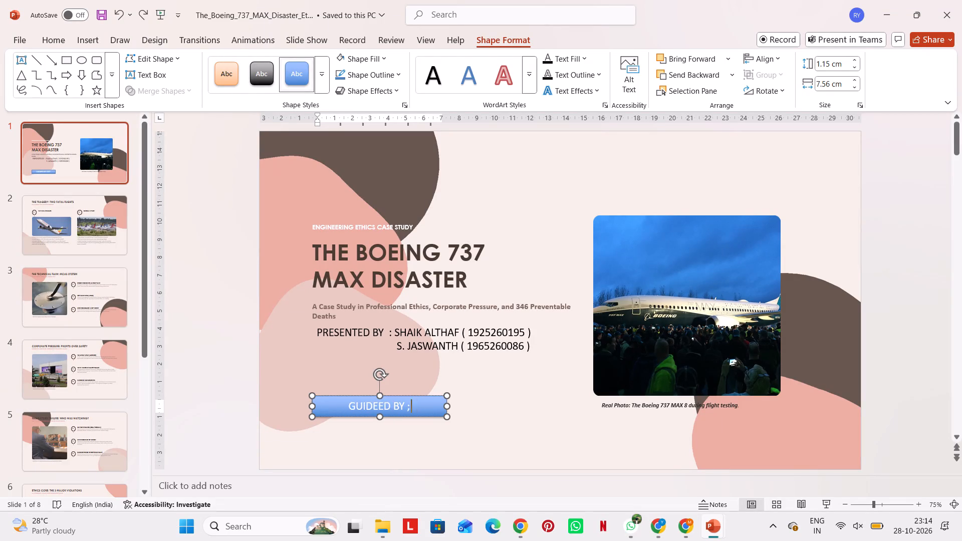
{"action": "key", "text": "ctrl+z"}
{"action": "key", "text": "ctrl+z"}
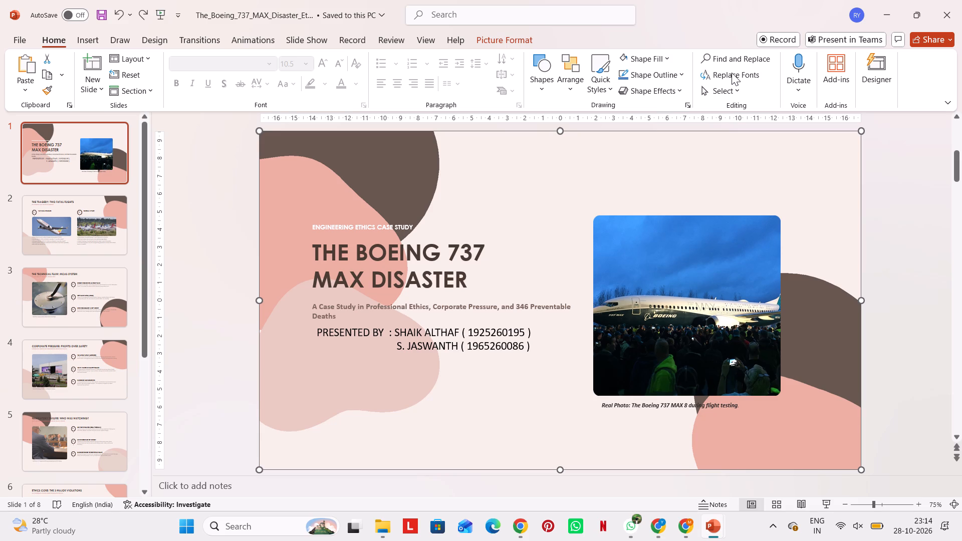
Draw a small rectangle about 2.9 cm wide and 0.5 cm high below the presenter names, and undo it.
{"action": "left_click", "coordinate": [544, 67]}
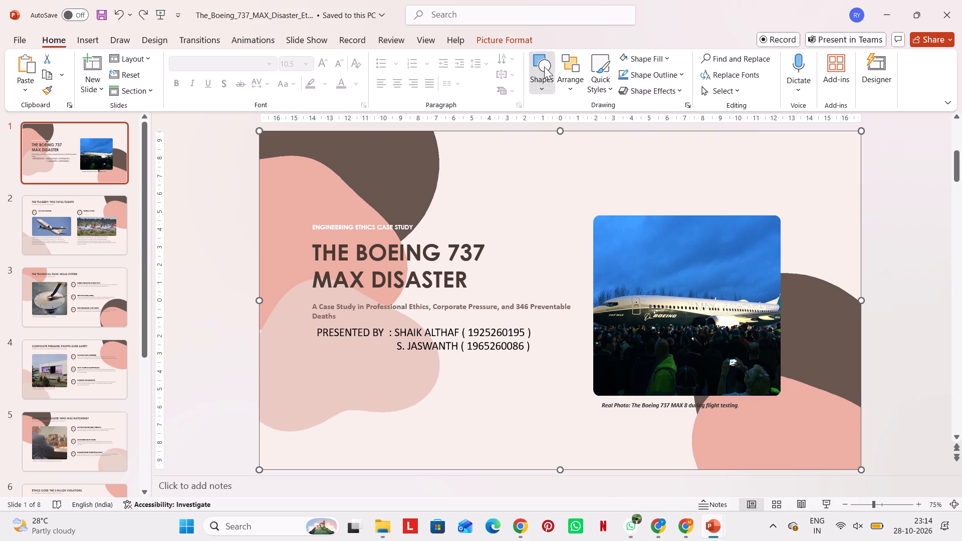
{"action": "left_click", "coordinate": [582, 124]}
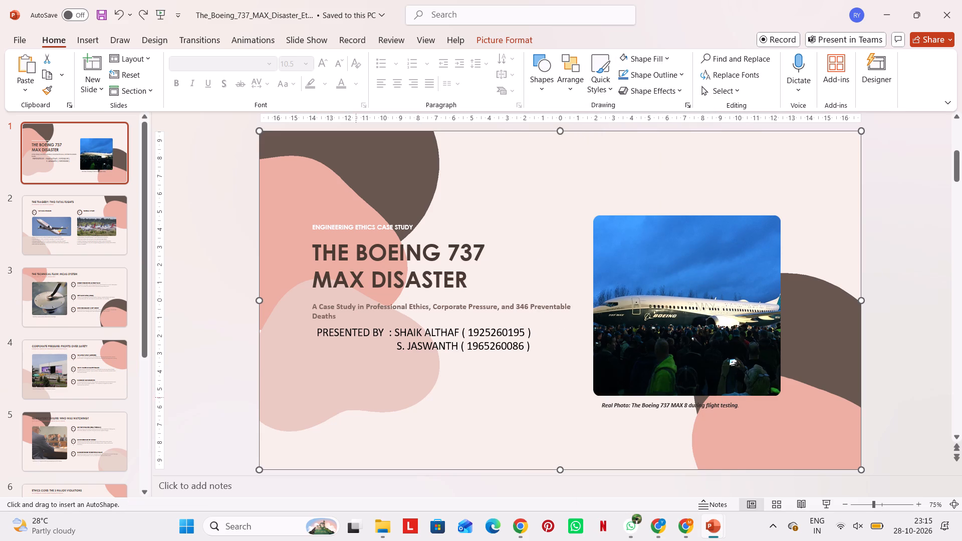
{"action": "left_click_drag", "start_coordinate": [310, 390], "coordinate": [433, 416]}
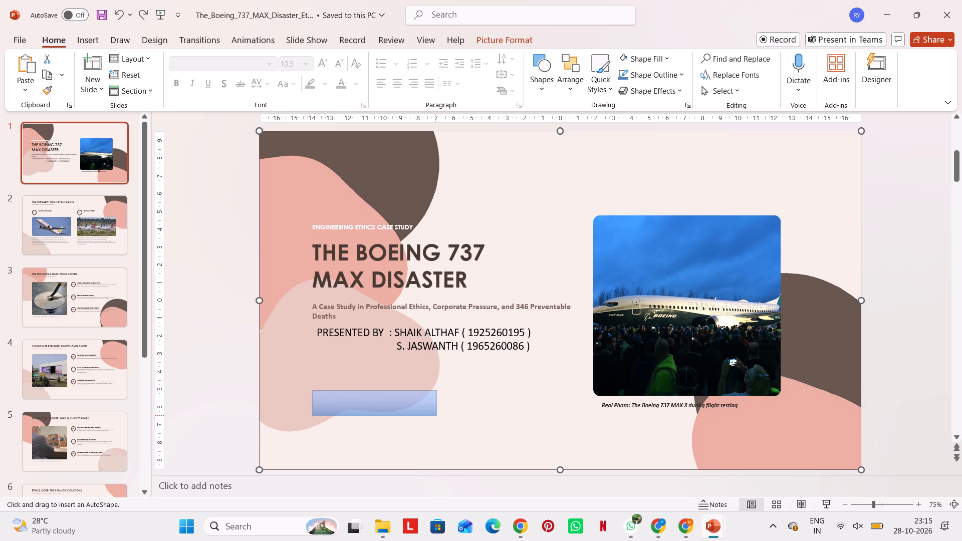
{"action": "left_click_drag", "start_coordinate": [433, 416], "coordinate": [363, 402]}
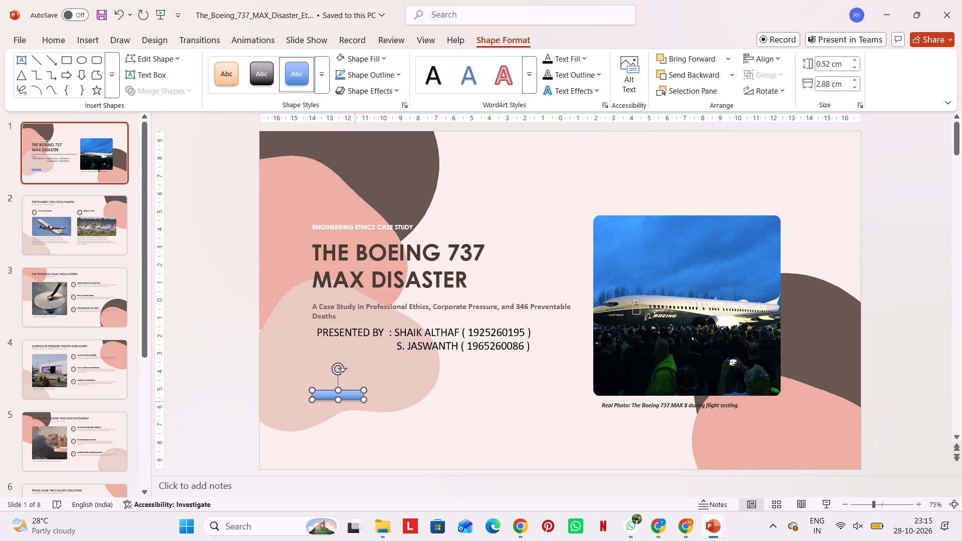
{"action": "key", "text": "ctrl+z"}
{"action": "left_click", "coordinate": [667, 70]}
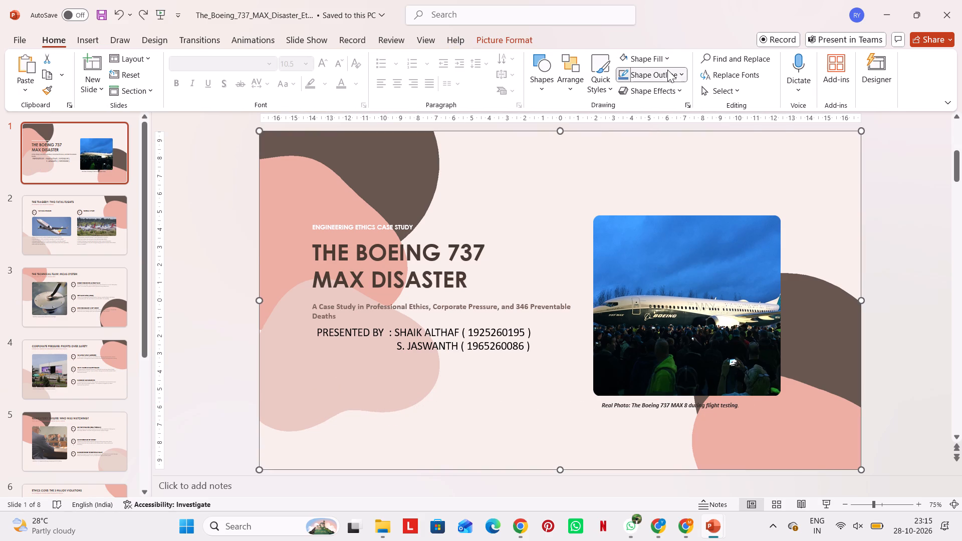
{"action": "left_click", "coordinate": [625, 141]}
Draw a rectangle about 9.3 cm wide and 1.3 cm high below the presenter names on the title slide.
{"action": "left_click", "coordinate": [547, 74]}
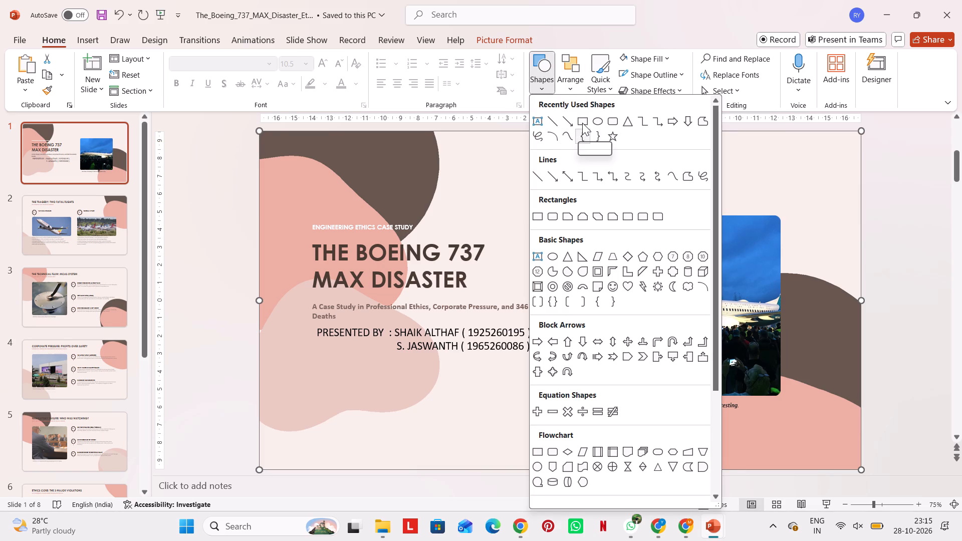
{"action": "left_click", "coordinate": [583, 122]}
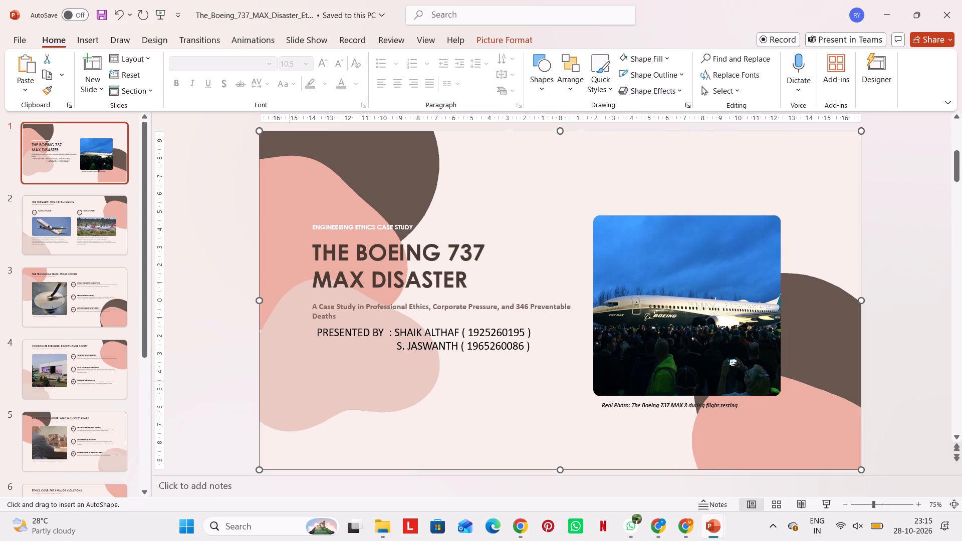
{"action": "left_click_drag", "start_coordinate": [290, 381], "coordinate": [454, 407]}
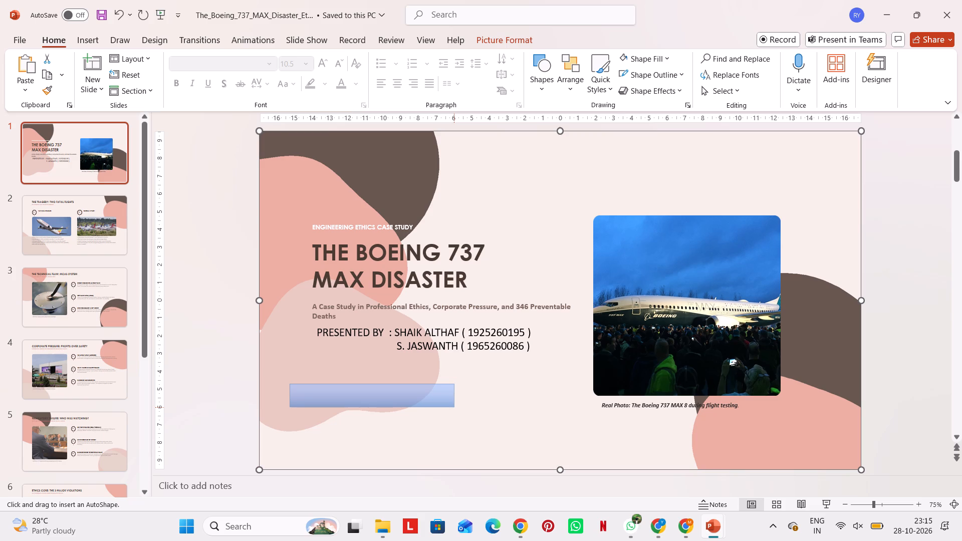
{"action": "left_click_drag", "start_coordinate": [454, 407], "coordinate": [454, 408]}
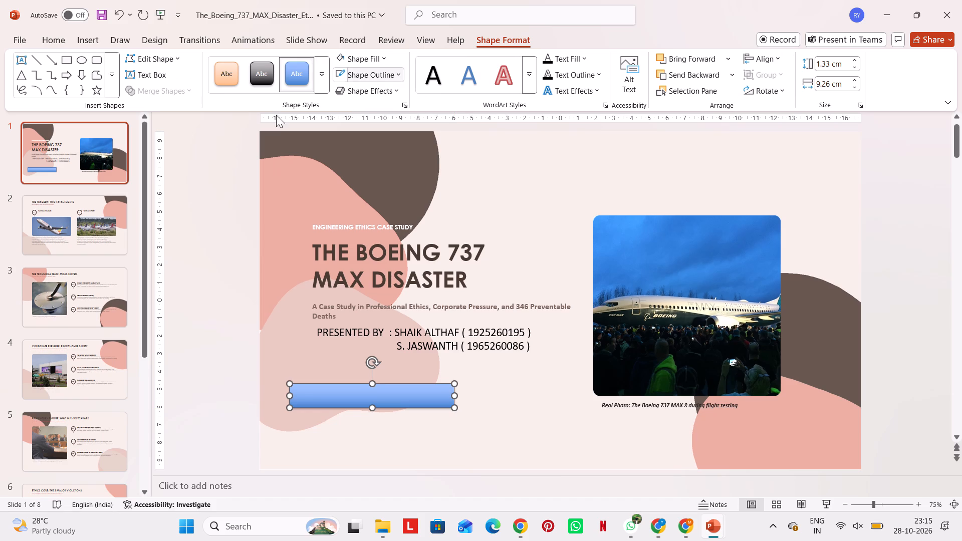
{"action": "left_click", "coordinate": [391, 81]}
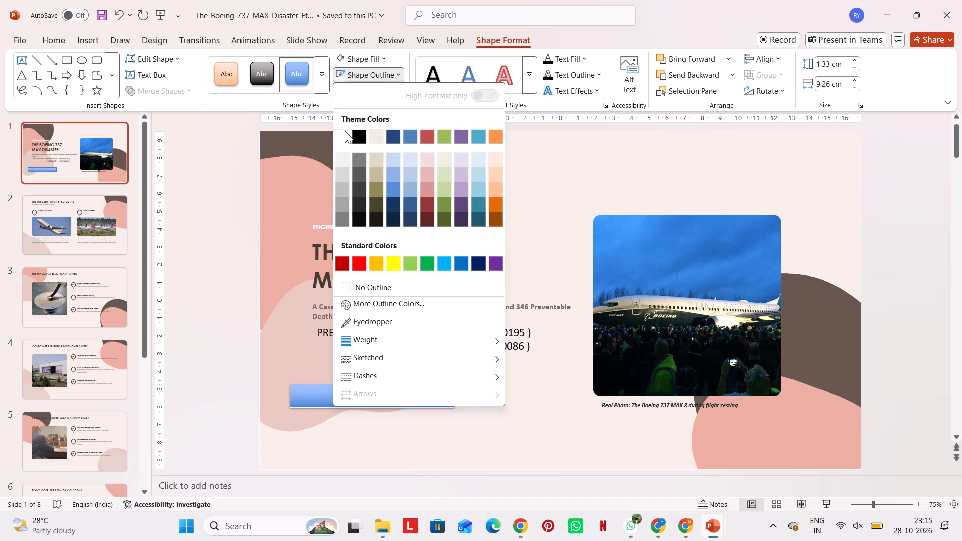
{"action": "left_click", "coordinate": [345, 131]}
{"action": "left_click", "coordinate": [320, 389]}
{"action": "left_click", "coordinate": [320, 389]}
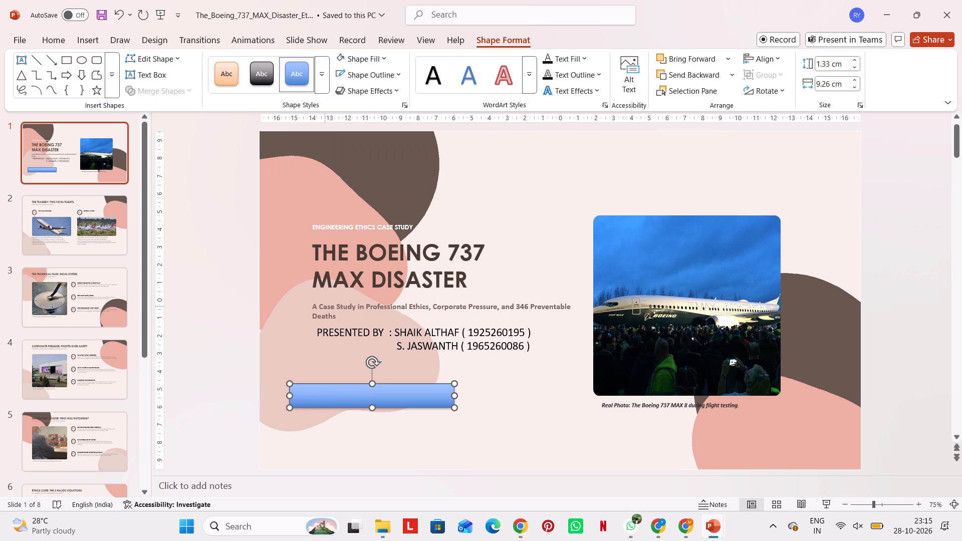
Apply the theme shape style with a white fill and black outline to the new rectangle.
{"action": "left_click", "coordinate": [321, 65]}
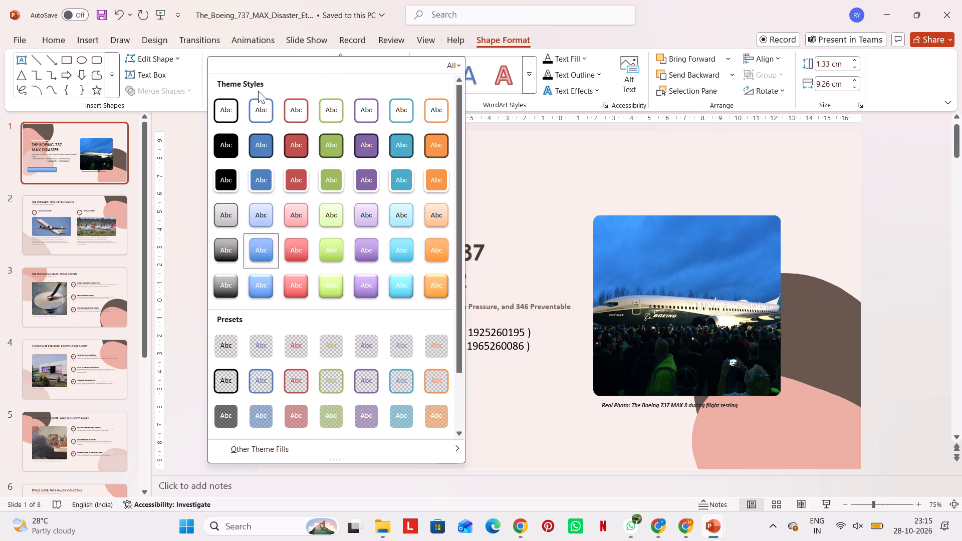
{"action": "left_click", "coordinate": [232, 109]}
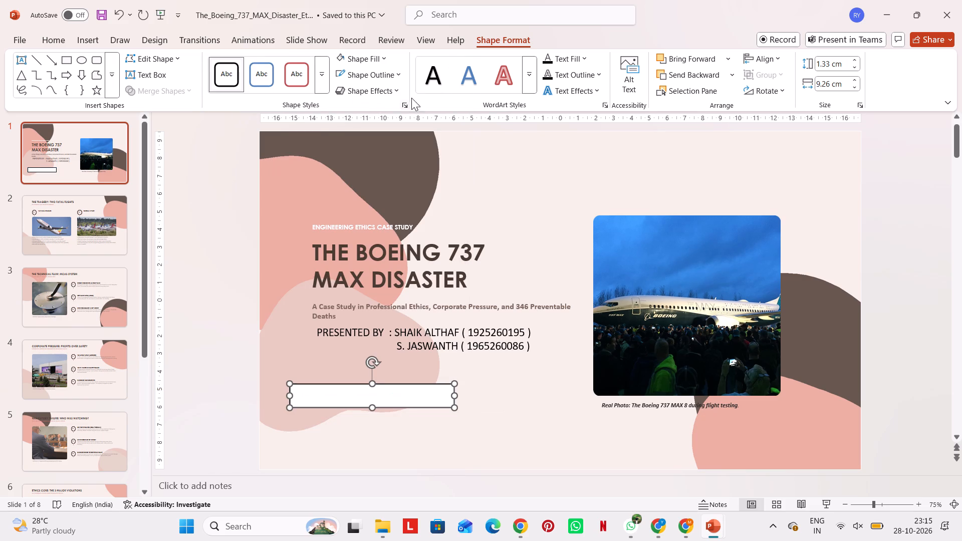
Set the outline of the rectangle below the presenter names to white.
{"action": "left_click", "coordinate": [389, 74]}
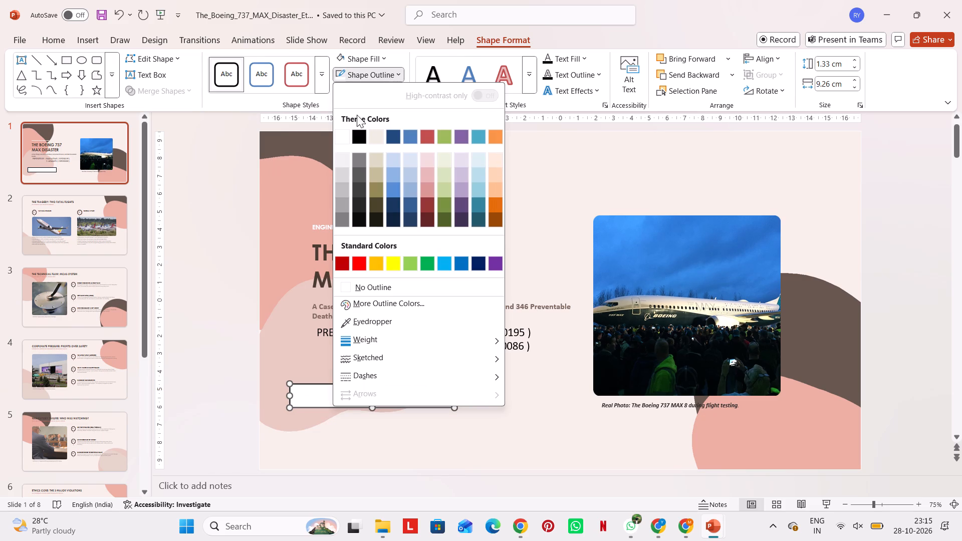
{"action": "left_click", "coordinate": [348, 131]}
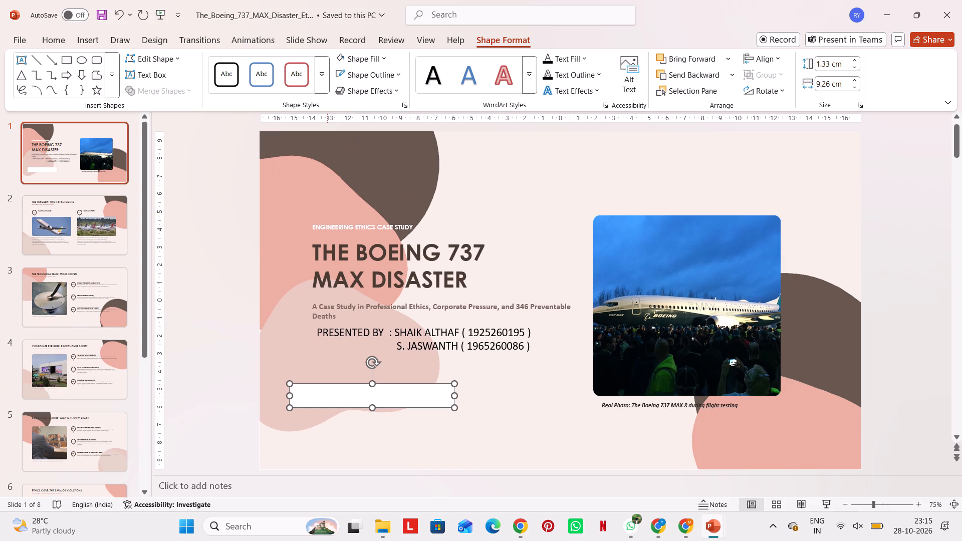
Enter "GUDED BY :" followed by the guide's title and name in capitals in the white rectangle.
{"action": "left_click", "coordinate": [327, 397]}
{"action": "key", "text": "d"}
{"action": "key", "text": "BackSpace"}
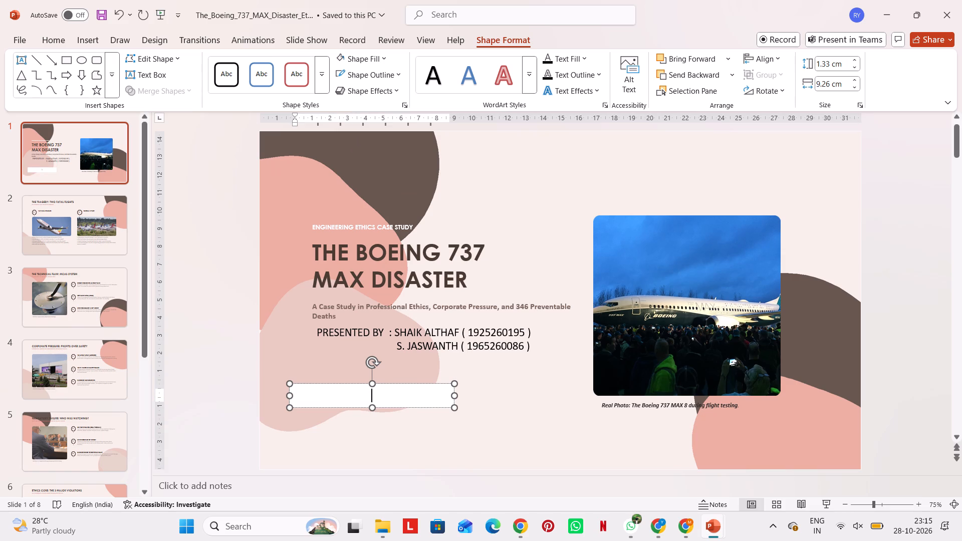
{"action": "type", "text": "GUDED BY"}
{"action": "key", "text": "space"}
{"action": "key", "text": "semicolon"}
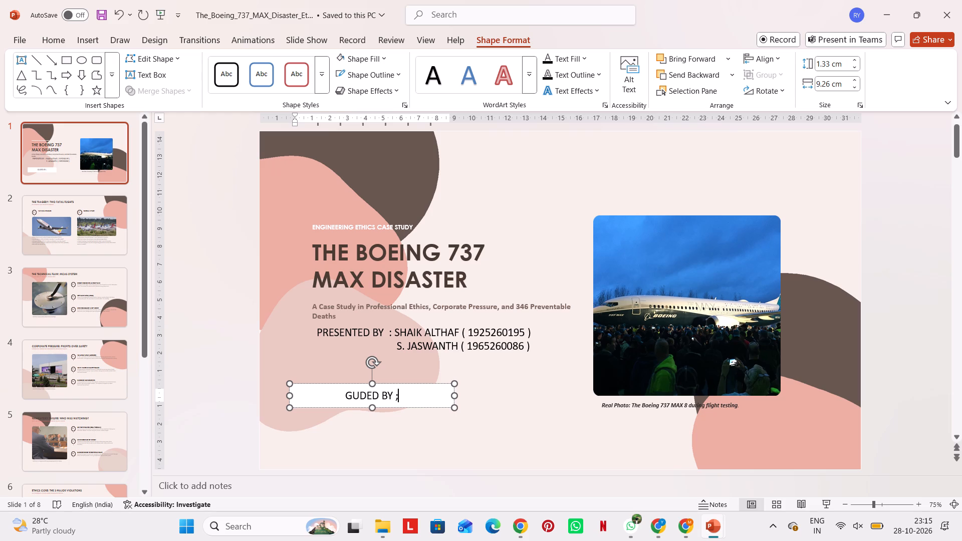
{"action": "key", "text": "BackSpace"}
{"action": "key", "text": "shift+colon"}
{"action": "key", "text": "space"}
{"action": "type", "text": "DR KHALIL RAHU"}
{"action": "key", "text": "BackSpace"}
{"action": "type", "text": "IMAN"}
{"action": "left_click", "coordinate": [479, 438]}
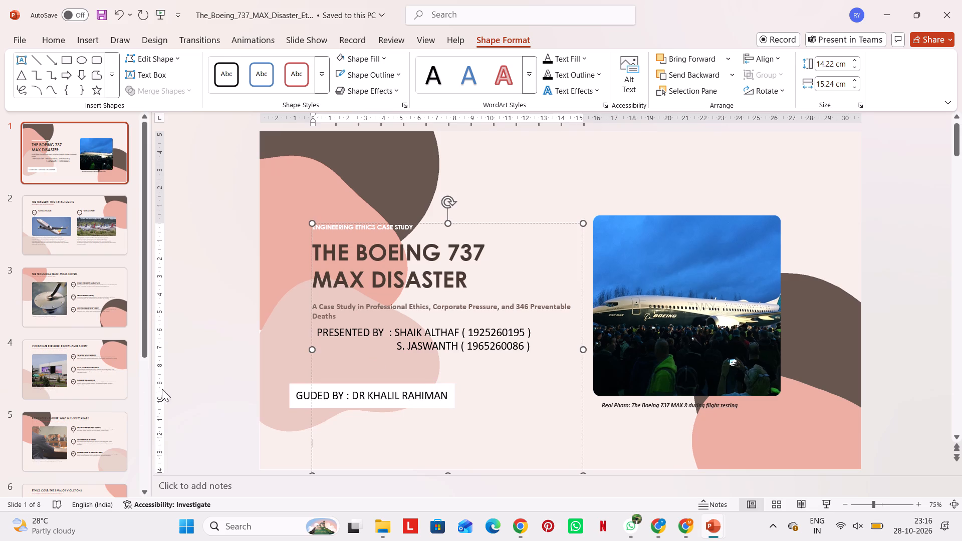
{"action": "left_click", "coordinate": [204, 384]}
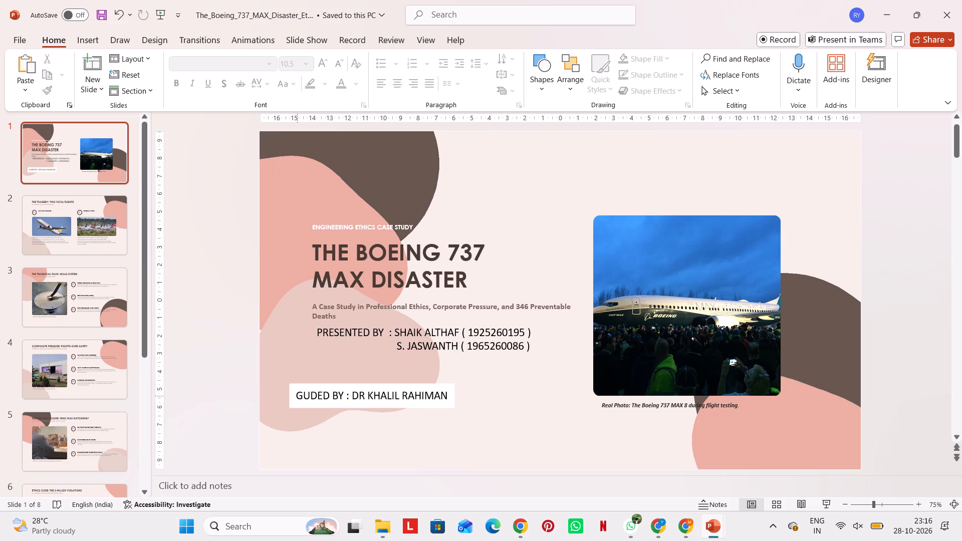
Set the whole guide credit text to the Times New Roman font.
{"action": "left_click_drag", "start_coordinate": [297, 396], "coordinate": [465, 392]}
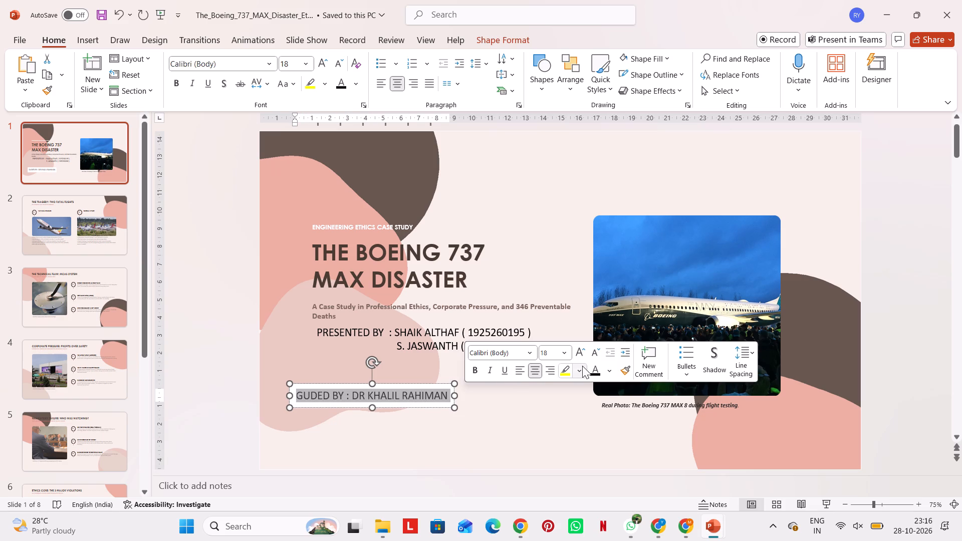
{"action": "left_click", "coordinate": [535, 351]}
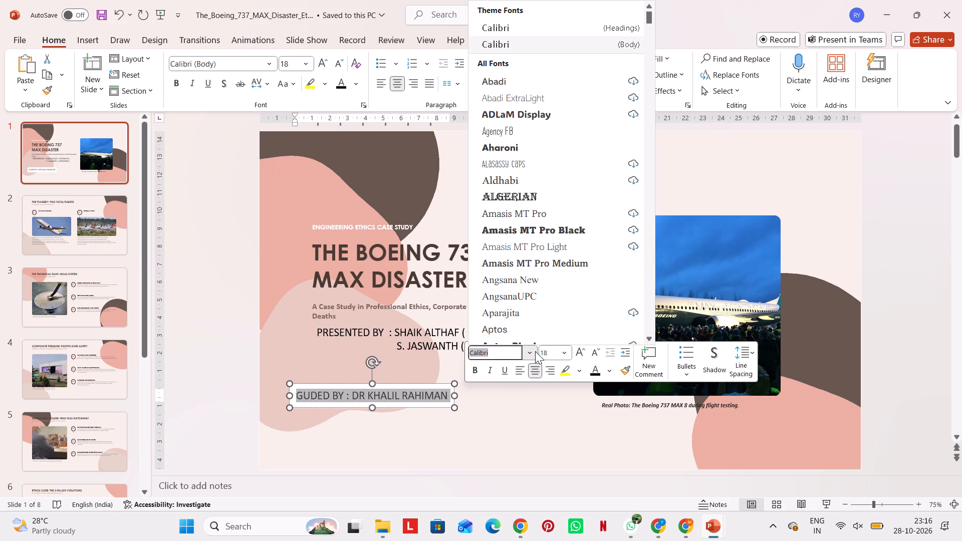
{"action": "scroll", "coordinate": [540, 296], "scroll_direction": "down", "scroll_amount": 7}
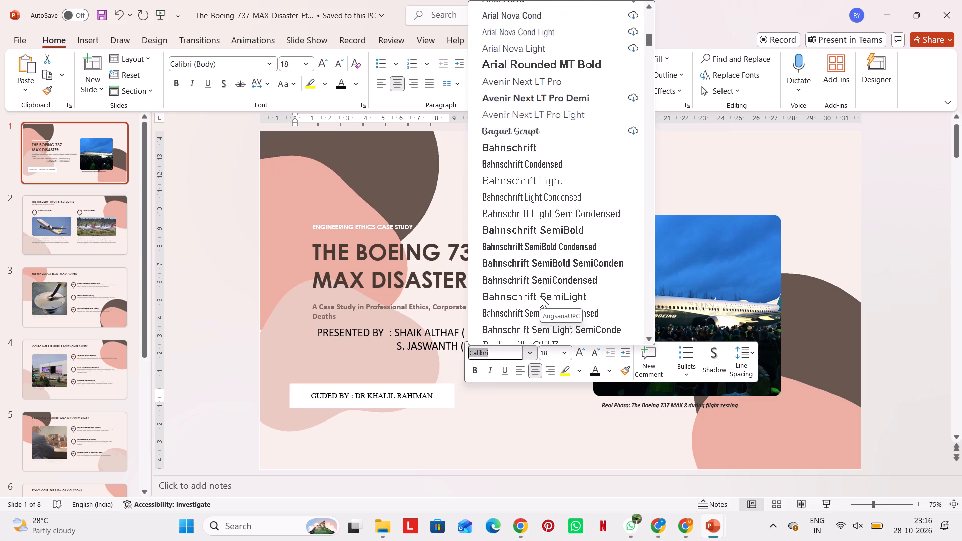
{"action": "scroll", "coordinate": [540, 296], "scroll_direction": "down", "scroll_amount": 10}
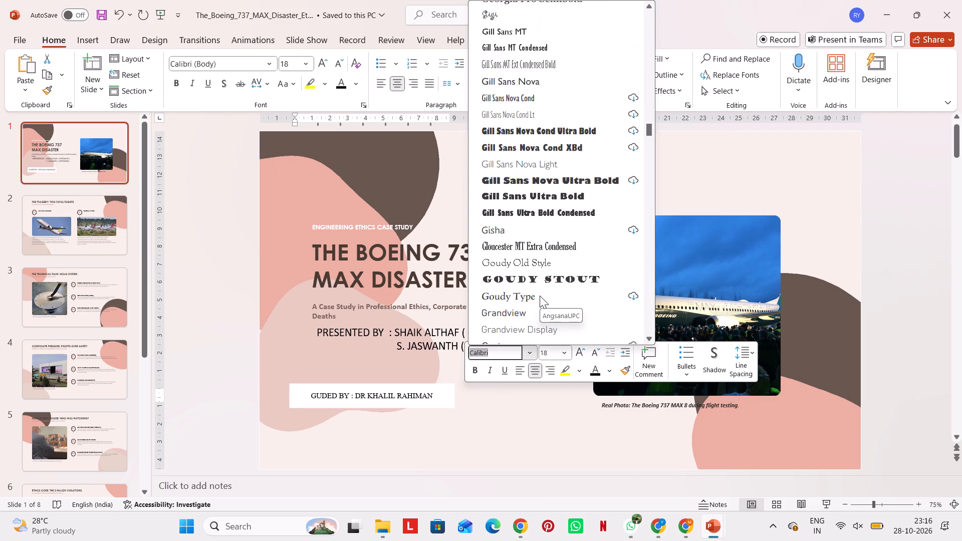
{"action": "scroll", "coordinate": [540, 296], "scroll_direction": "down", "scroll_amount": 7}
{"action": "scroll", "coordinate": [540, 296], "scroll_direction": "down", "scroll_amount": 20}
{"action": "scroll", "coordinate": [540, 296], "scroll_direction": "down", "scroll_amount": 20}
{"action": "scroll", "coordinate": [540, 296], "scroll_direction": "down", "scroll_amount": 20}
{"action": "scroll", "coordinate": [540, 296], "scroll_direction": "up", "scroll_amount": 20}
{"action": "scroll", "coordinate": [540, 296], "scroll_direction": "up", "scroll_amount": 4}
{"action": "scroll", "coordinate": [540, 296], "scroll_direction": "down", "scroll_amount": 20}
{"action": "scroll", "coordinate": [540, 296], "scroll_direction": "down", "scroll_amount": 20}
{"action": "scroll", "coordinate": [540, 296], "scroll_direction": "down", "scroll_amount": 20}
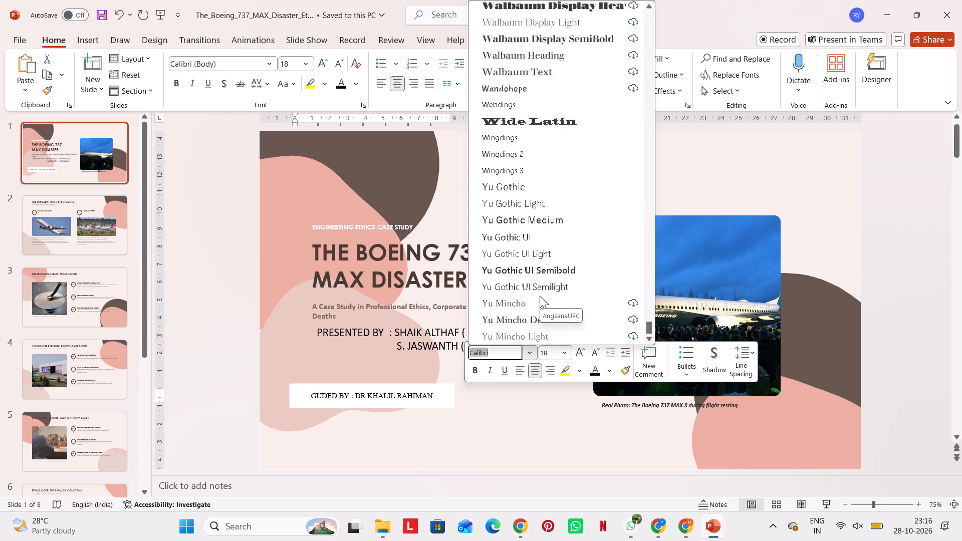
{"action": "scroll", "coordinate": [547, 170], "scroll_direction": "down", "scroll_amount": 3}
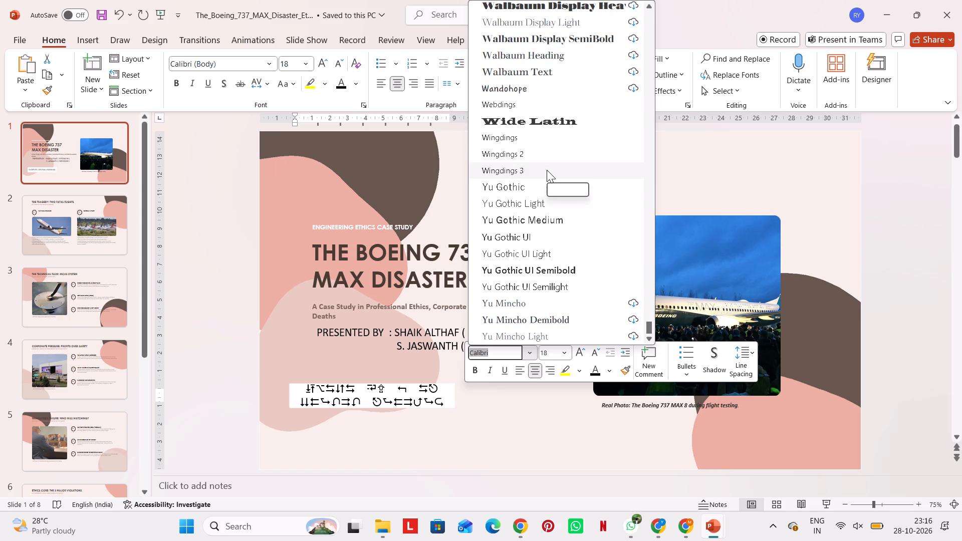
{"action": "scroll", "coordinate": [547, 170], "scroll_direction": "down", "scroll_amount": 3}
{"action": "scroll", "coordinate": [547, 170], "scroll_direction": "down", "scroll_amount": 19}
{"action": "scroll", "coordinate": [523, 278], "scroll_direction": "down", "scroll_amount": 8}
{"action": "scroll", "coordinate": [575, 165], "scroll_direction": "up", "scroll_amount": 6}
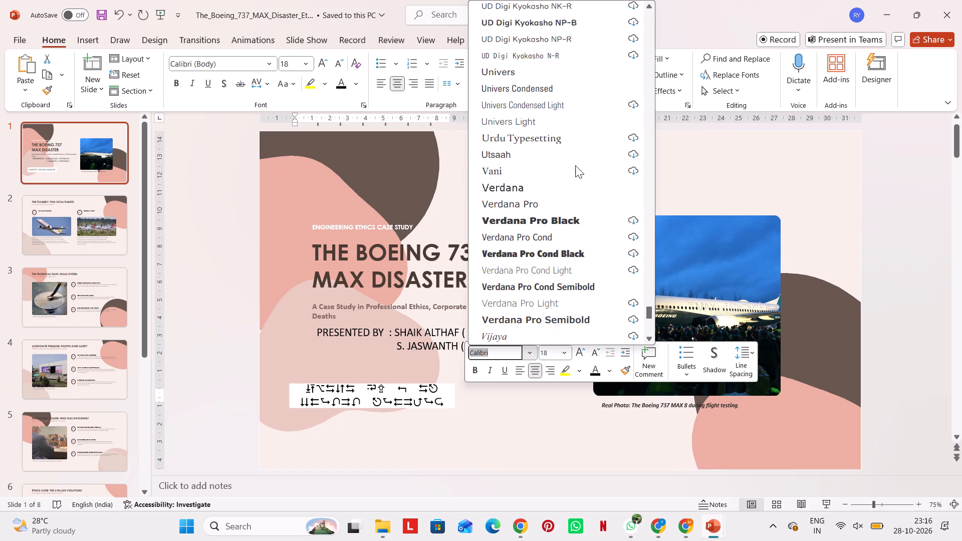
{"action": "scroll", "coordinate": [575, 165], "scroll_direction": "up", "scroll_amount": 20}
{"action": "scroll", "coordinate": [575, 165], "scroll_direction": "up", "scroll_amount": 16}
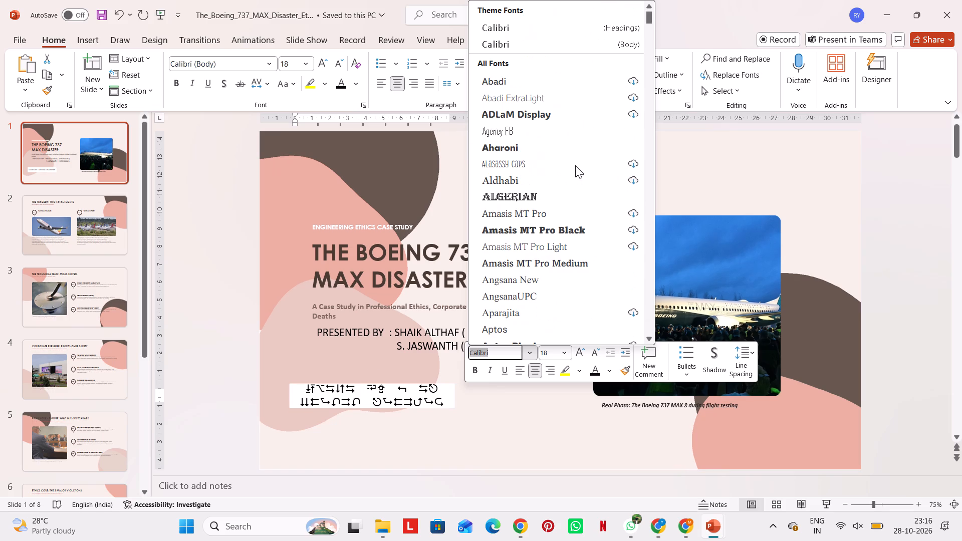
{"action": "scroll", "coordinate": [575, 165], "scroll_direction": "up", "scroll_amount": 9}
{"action": "scroll", "coordinate": [575, 165], "scroll_direction": "up", "scroll_amount": 20}
{"action": "scroll", "coordinate": [575, 165], "scroll_direction": "up", "scroll_amount": 9}
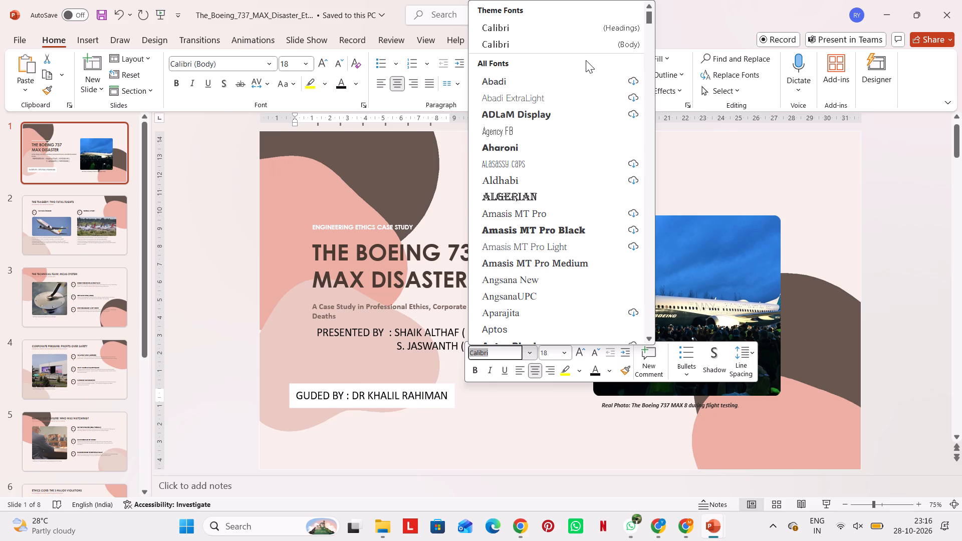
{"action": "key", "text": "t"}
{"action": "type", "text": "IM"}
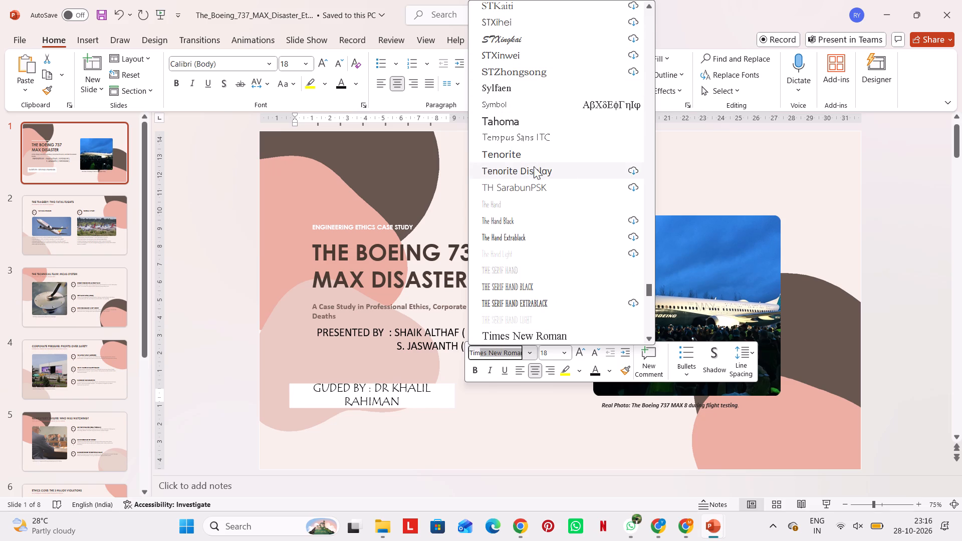
{"action": "left_click", "coordinate": [527, 334]}
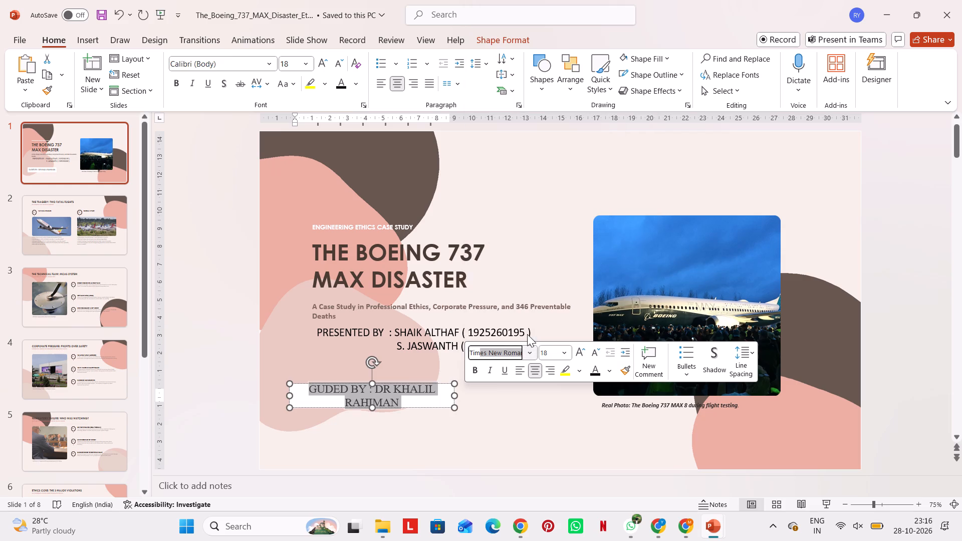
{"action": "left_click", "coordinate": [516, 459]}
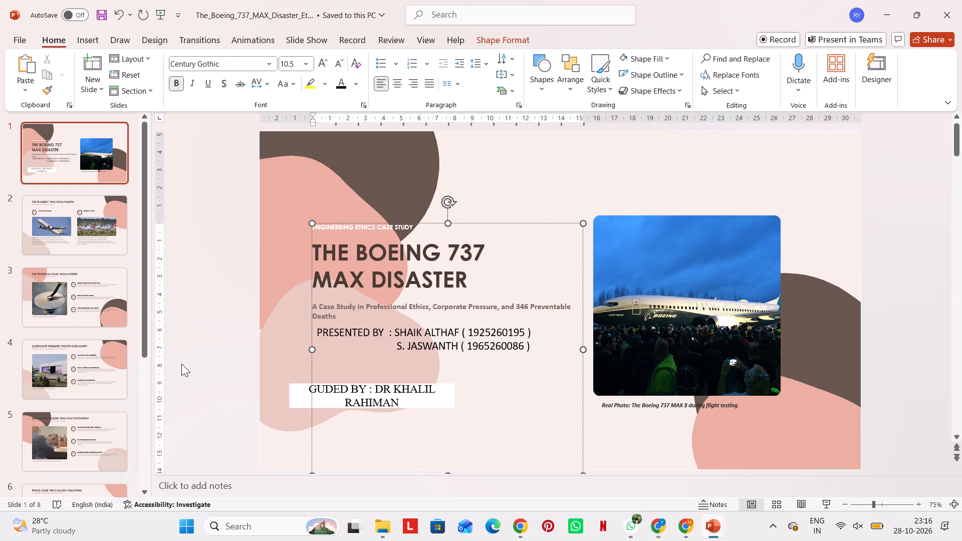
{"action": "left_click", "coordinate": [184, 364]}
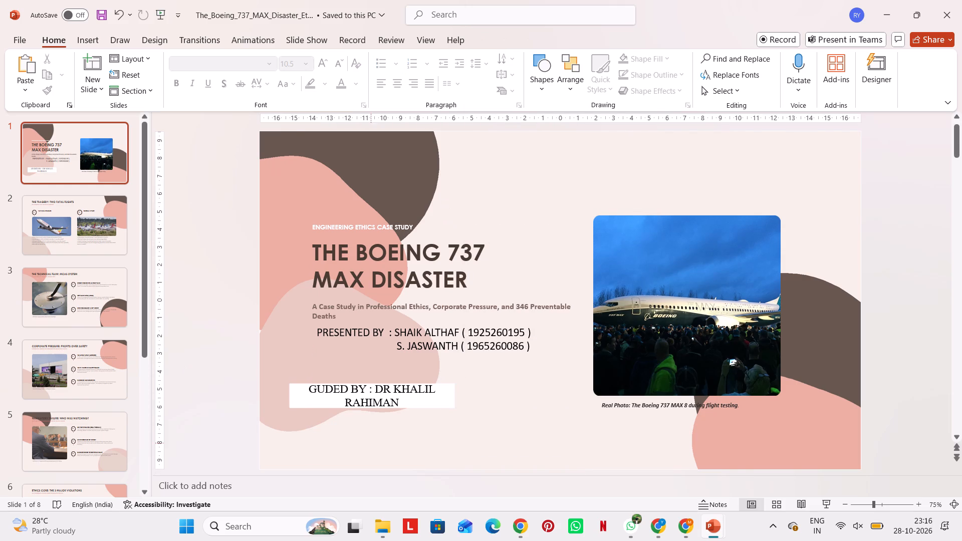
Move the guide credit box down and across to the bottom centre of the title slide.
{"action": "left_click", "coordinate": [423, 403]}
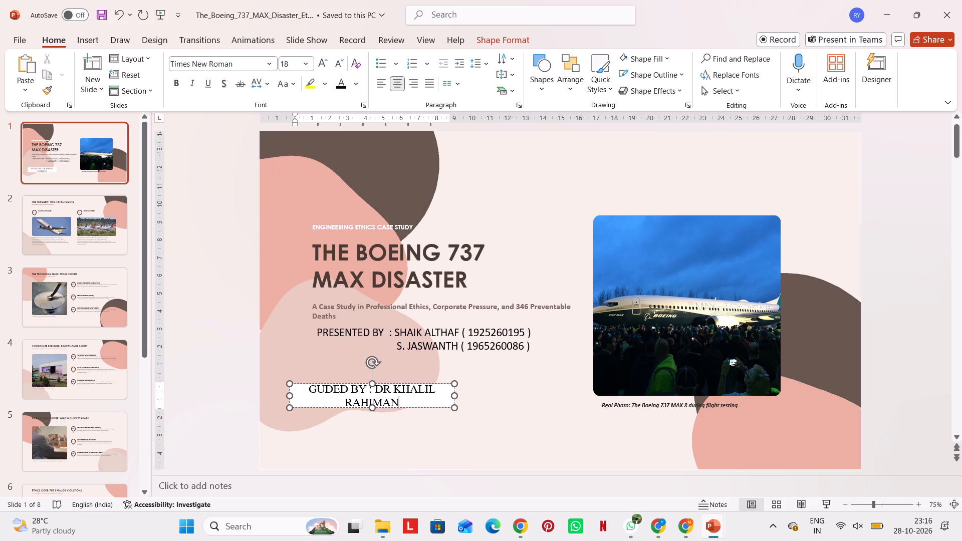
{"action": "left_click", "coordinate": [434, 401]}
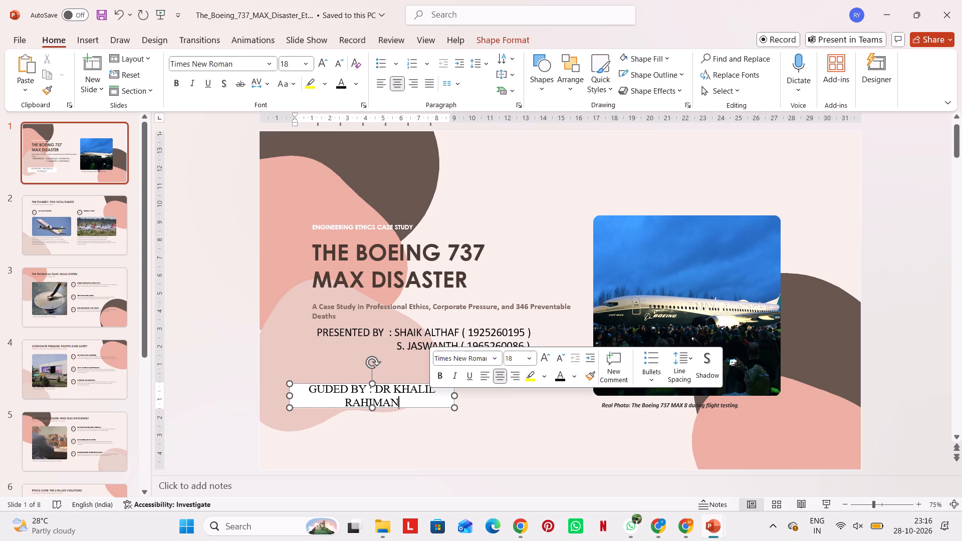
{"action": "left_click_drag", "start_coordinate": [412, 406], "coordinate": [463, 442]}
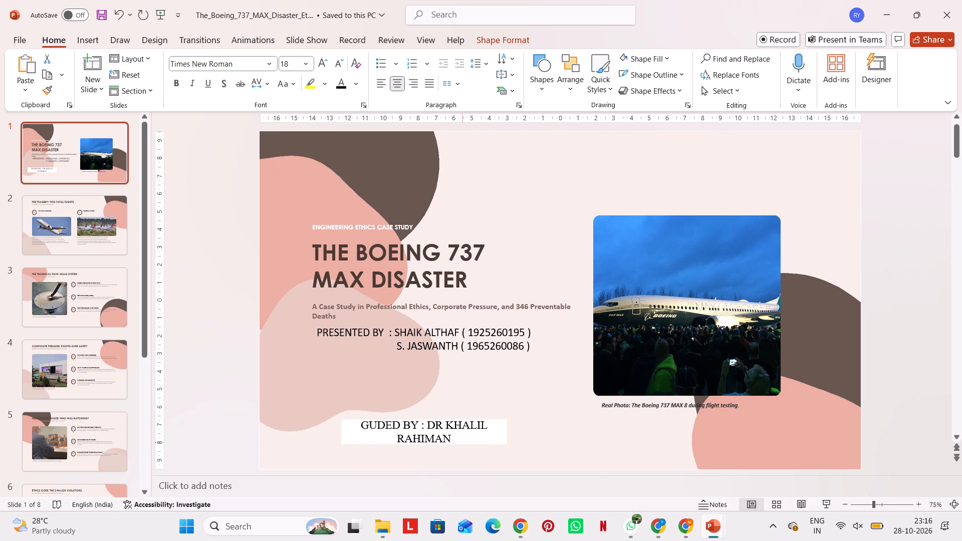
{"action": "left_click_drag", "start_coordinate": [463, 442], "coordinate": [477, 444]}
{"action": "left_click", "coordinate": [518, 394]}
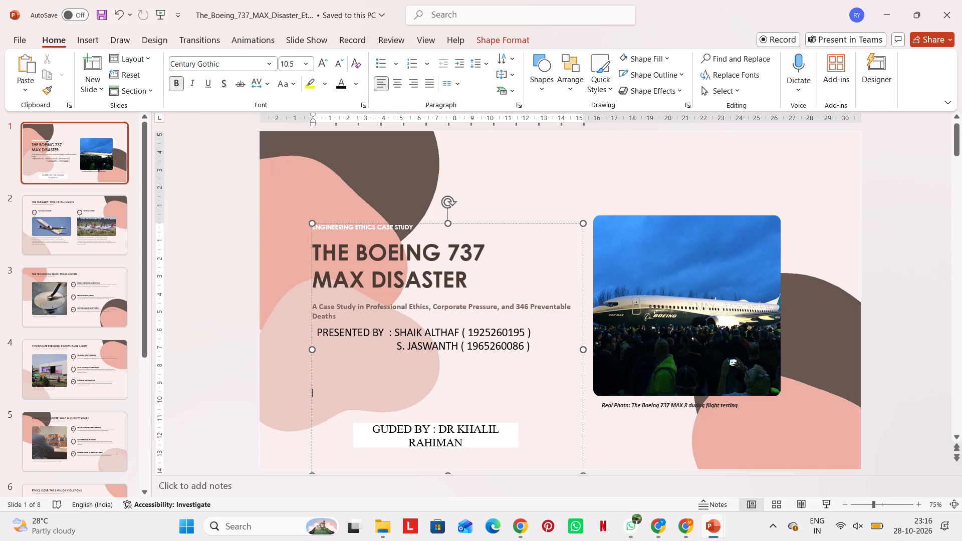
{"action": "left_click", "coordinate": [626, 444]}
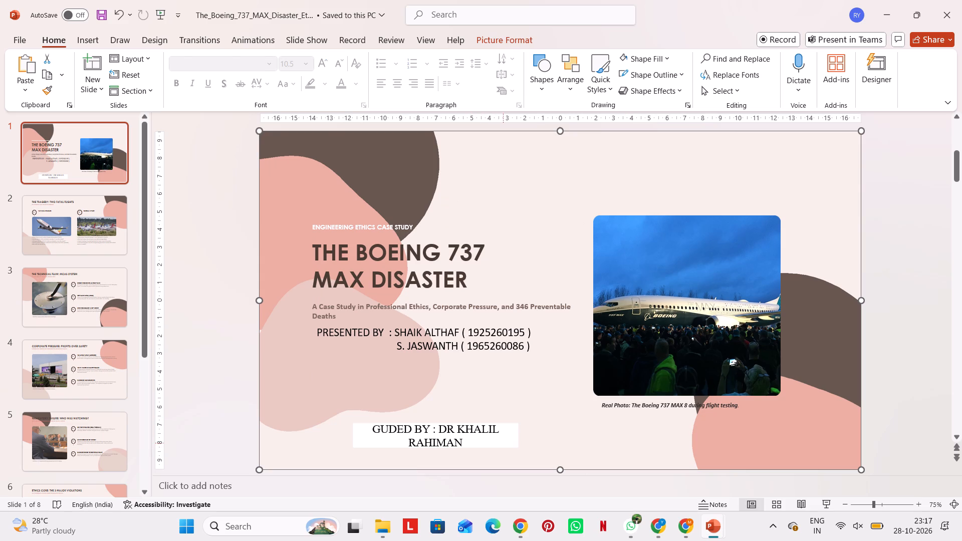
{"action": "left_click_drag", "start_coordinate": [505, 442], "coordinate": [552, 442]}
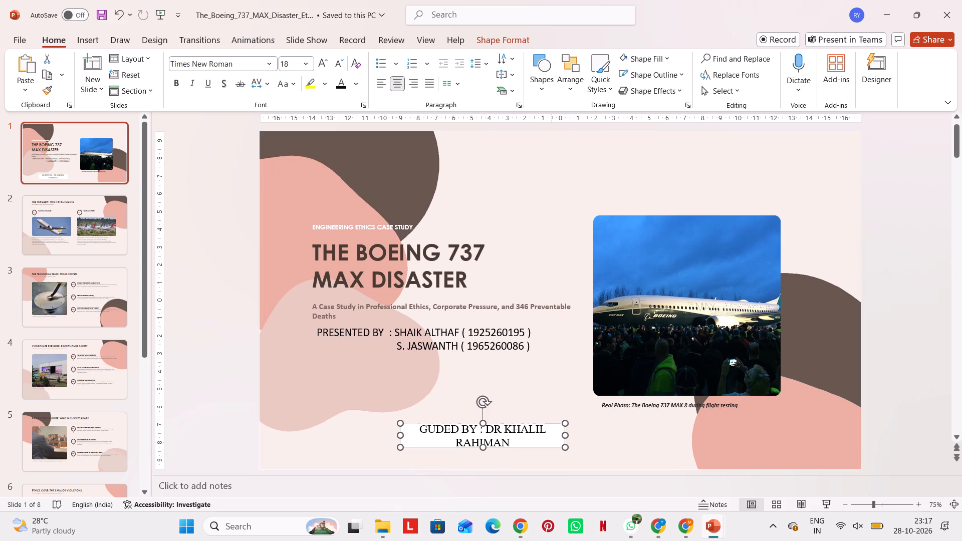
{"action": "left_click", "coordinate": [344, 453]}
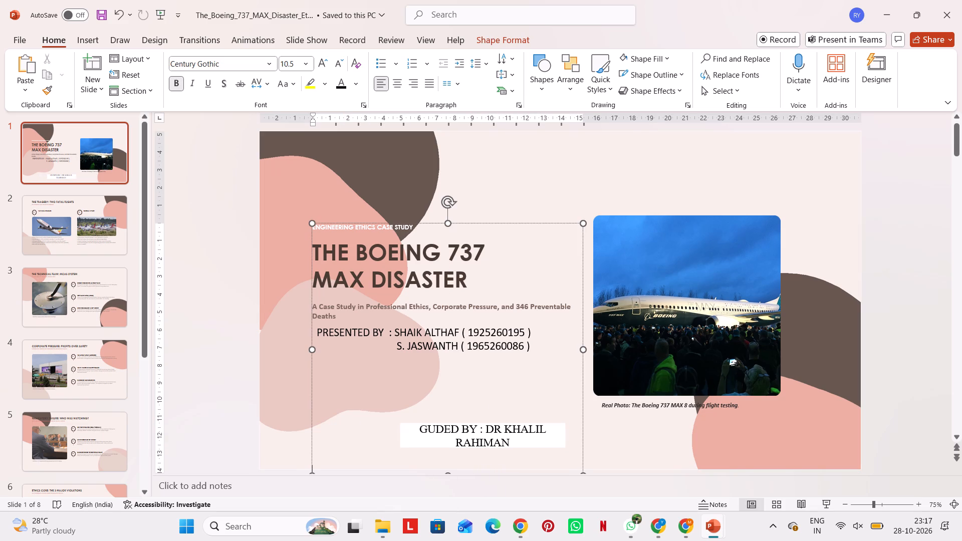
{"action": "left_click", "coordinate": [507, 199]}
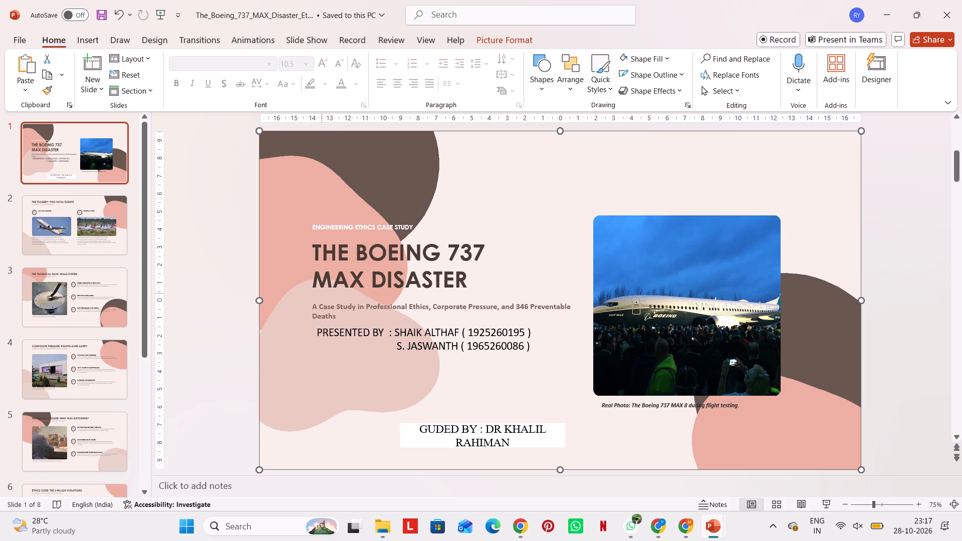
Move the guide credit box up to sit directly below the presenter names on the title slide.
{"action": "left_click", "coordinate": [517, 447]}
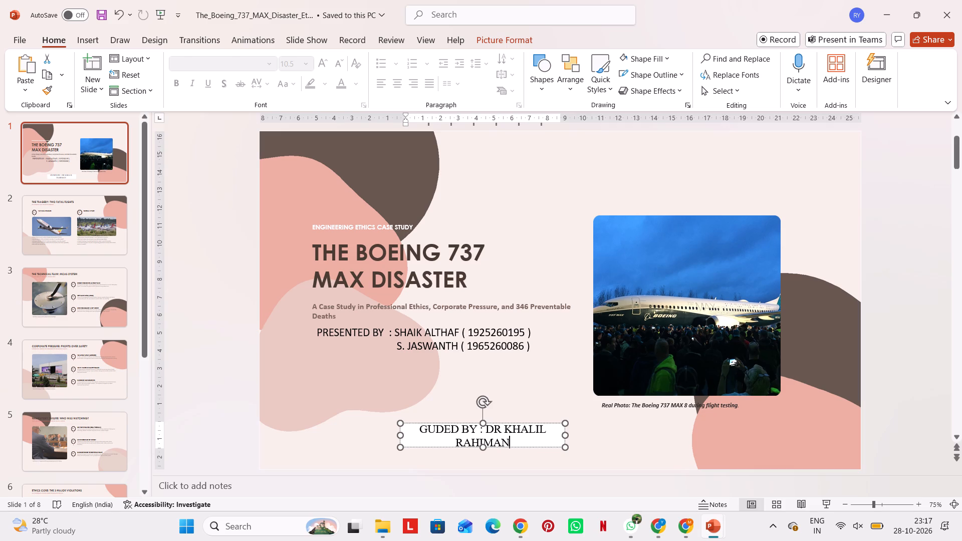
{"action": "left_click", "coordinate": [517, 447]}
{"action": "left_click", "coordinate": [517, 447]}
{"action": "left_click_drag", "start_coordinate": [517, 447], "coordinate": [421, 383]}
{"action": "left_click", "coordinate": [434, 443]}
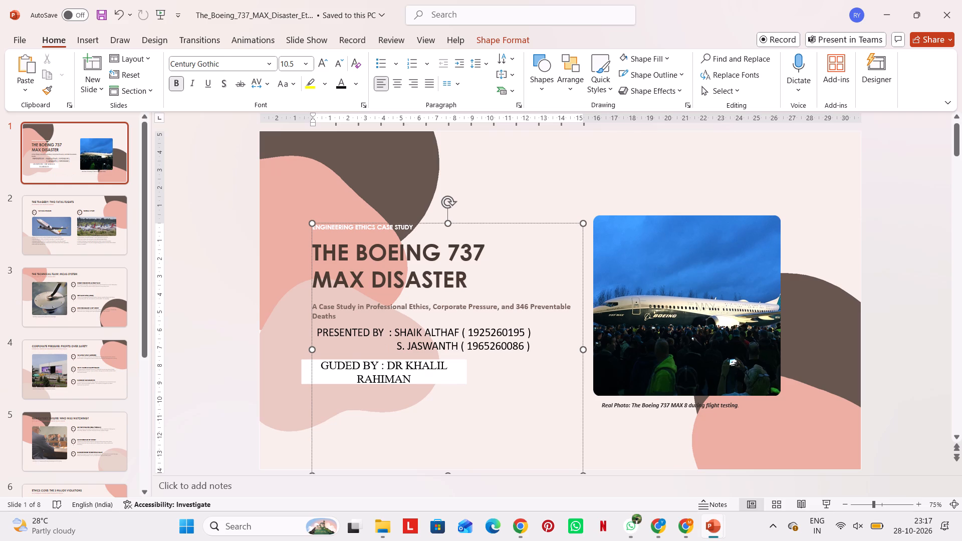
{"action": "left_click", "coordinate": [277, 417]}
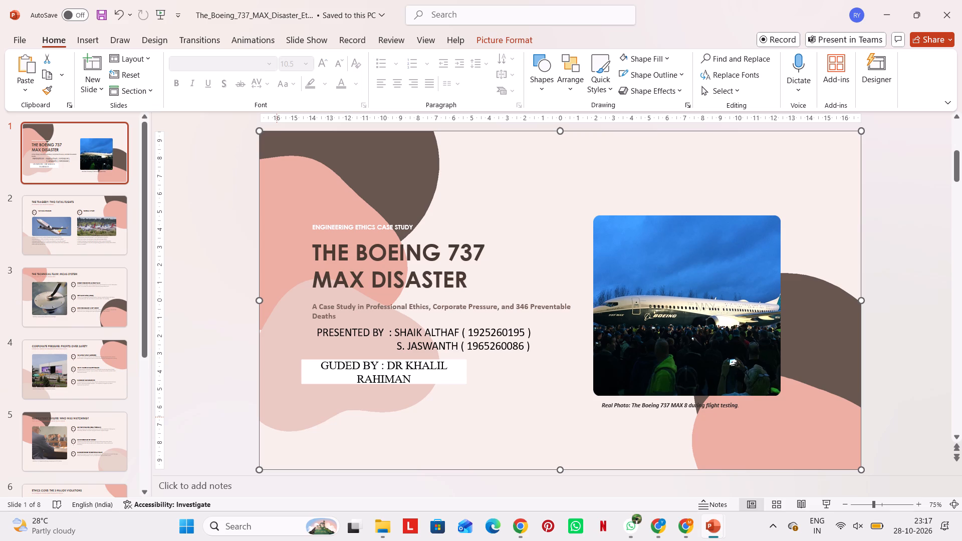
Review the content slides in order, from the two fatal flights through the MCAS flaw to corporate pressure.
{"action": "left_click", "coordinate": [76, 214]}
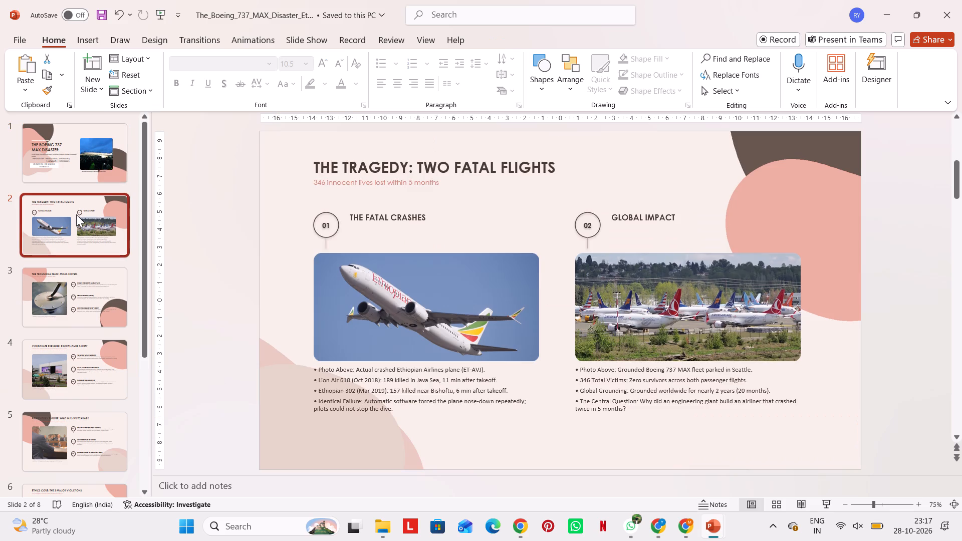
{"action": "left_click", "coordinate": [81, 306]}
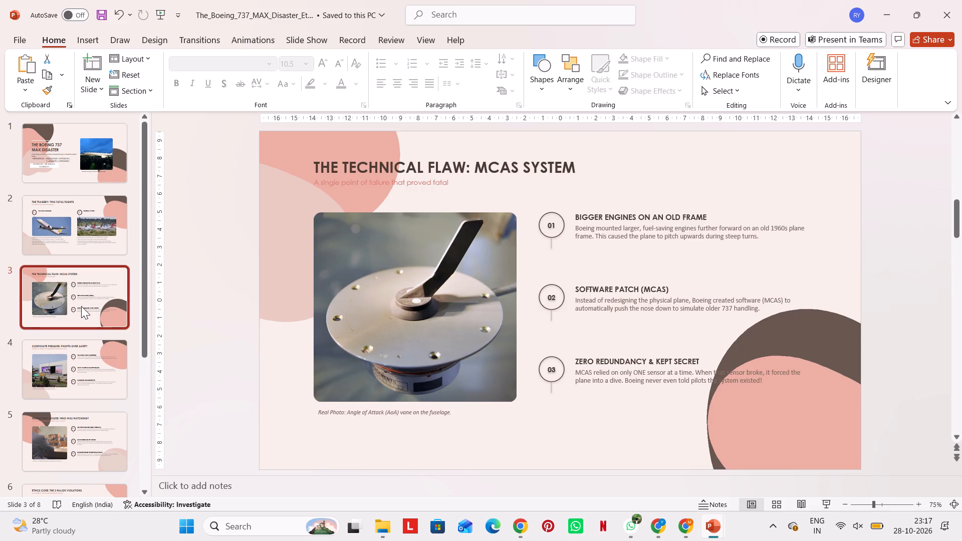
{"action": "left_click", "coordinate": [74, 355]}
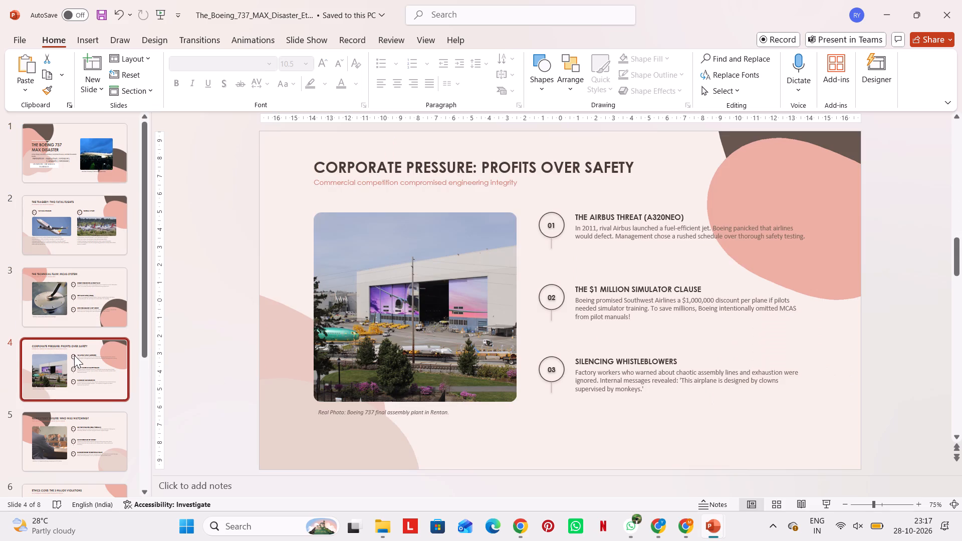
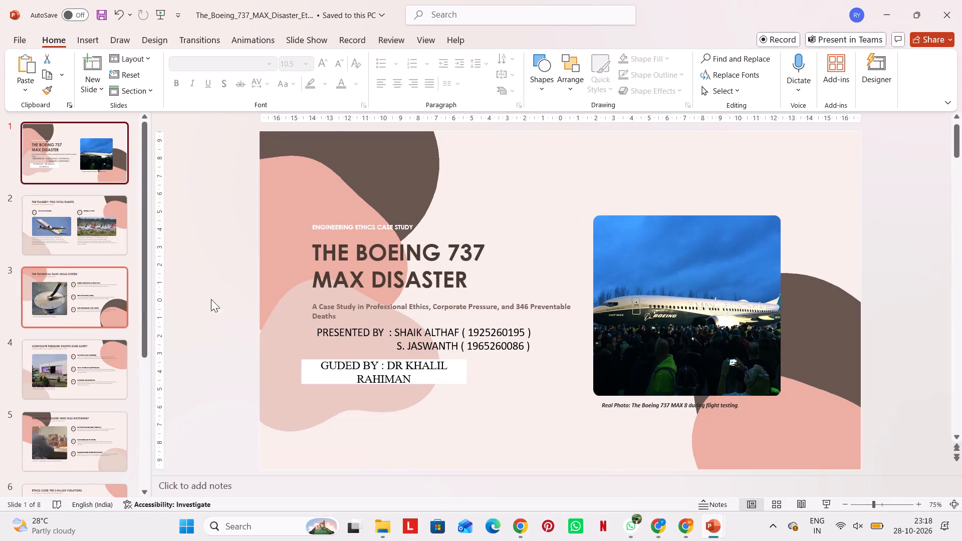
Delete the misspelled guide credit box with the white background from the title slide.
{"action": "left_click", "coordinate": [416, 377]}
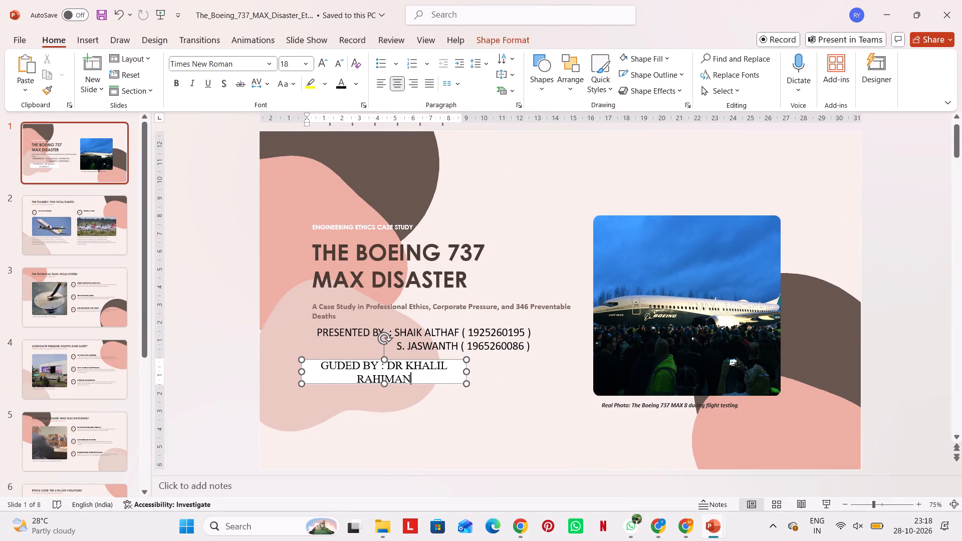
{"action": "key", "text": "Delete"}
{"action": "key", "text": "Delete"}
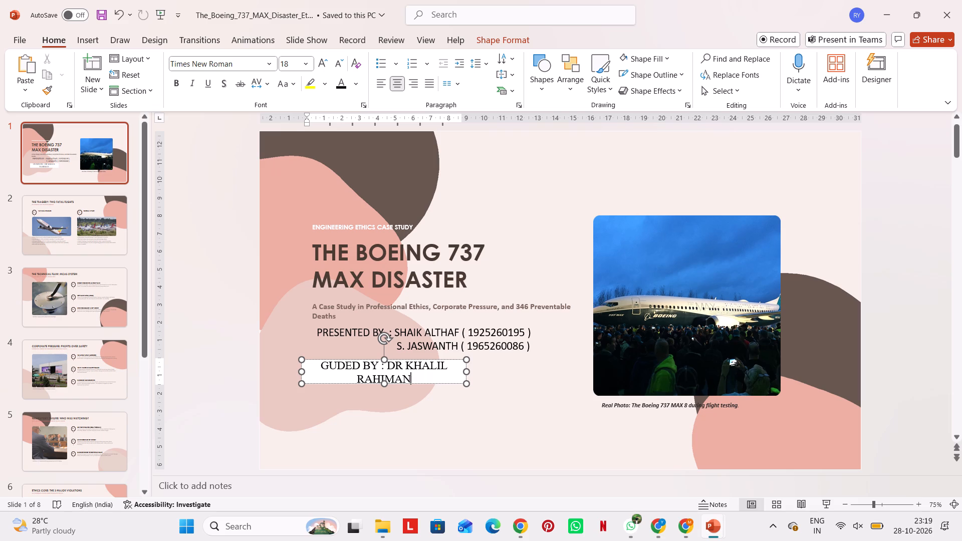
{"action": "left_click", "coordinate": [447, 379]}
{"action": "key", "text": "Delete"}
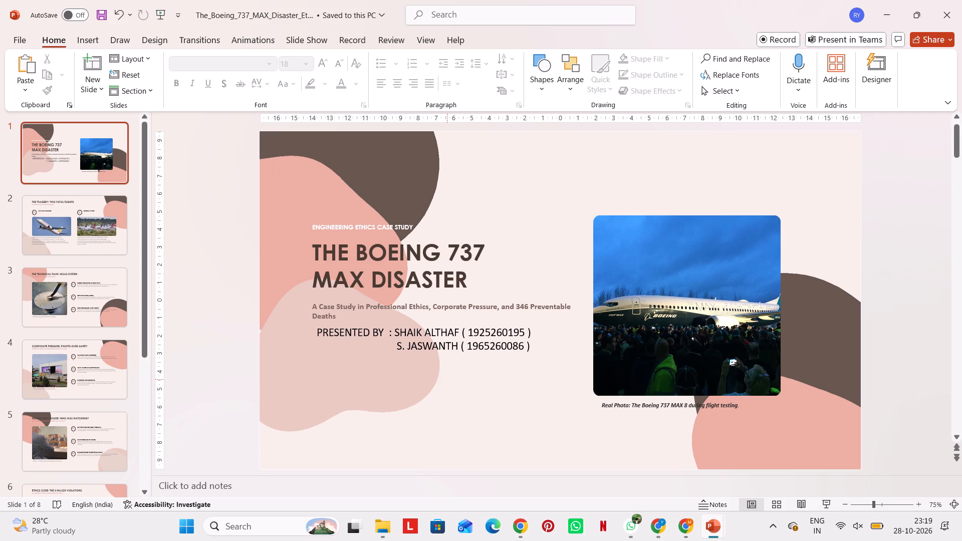
Draw a new text box about 7 cm wide below the presenter names on the title slide.
{"action": "left_click", "coordinate": [97, 40]}
{"action": "left_click", "coordinate": [573, 73]}
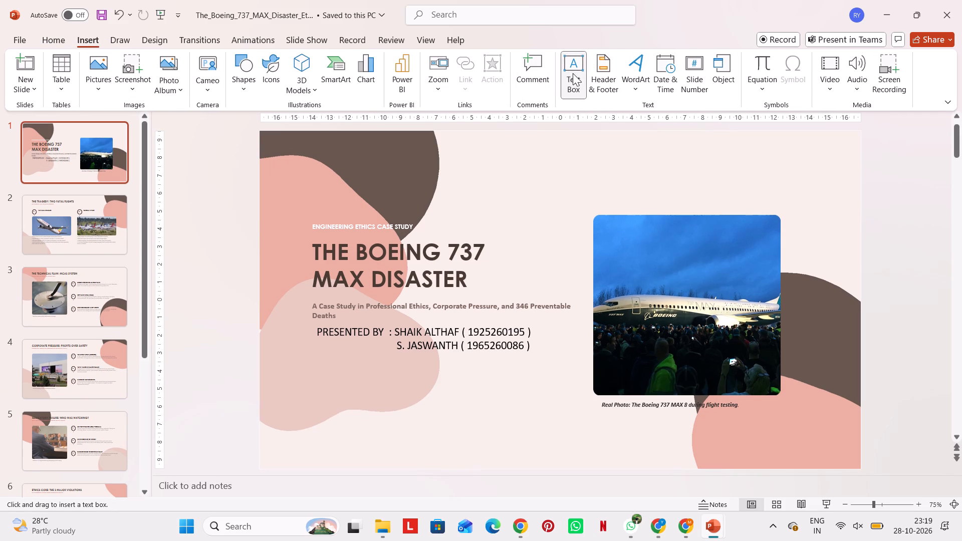
{"action": "left_click_drag", "start_coordinate": [321, 366], "coordinate": [428, 396]}
{"action": "left_click_drag", "start_coordinate": [428, 396], "coordinate": [453, 400]}
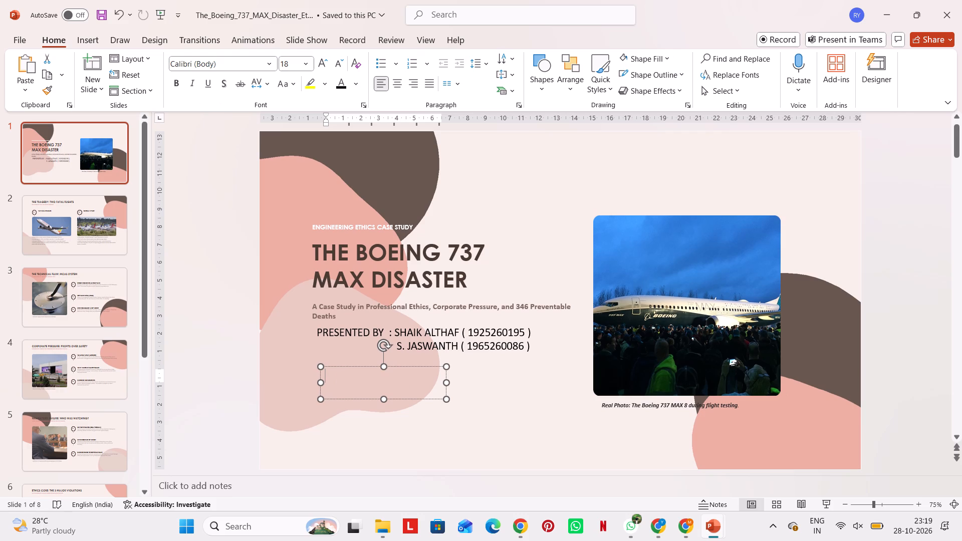
Enter the guide credit in the new text box as "GUIDED BY Dr." followed by the guide's name.
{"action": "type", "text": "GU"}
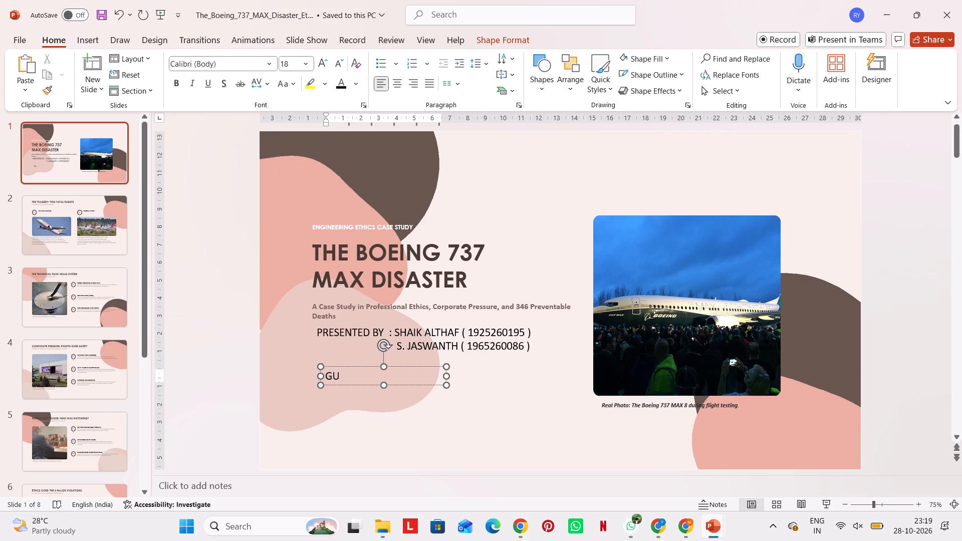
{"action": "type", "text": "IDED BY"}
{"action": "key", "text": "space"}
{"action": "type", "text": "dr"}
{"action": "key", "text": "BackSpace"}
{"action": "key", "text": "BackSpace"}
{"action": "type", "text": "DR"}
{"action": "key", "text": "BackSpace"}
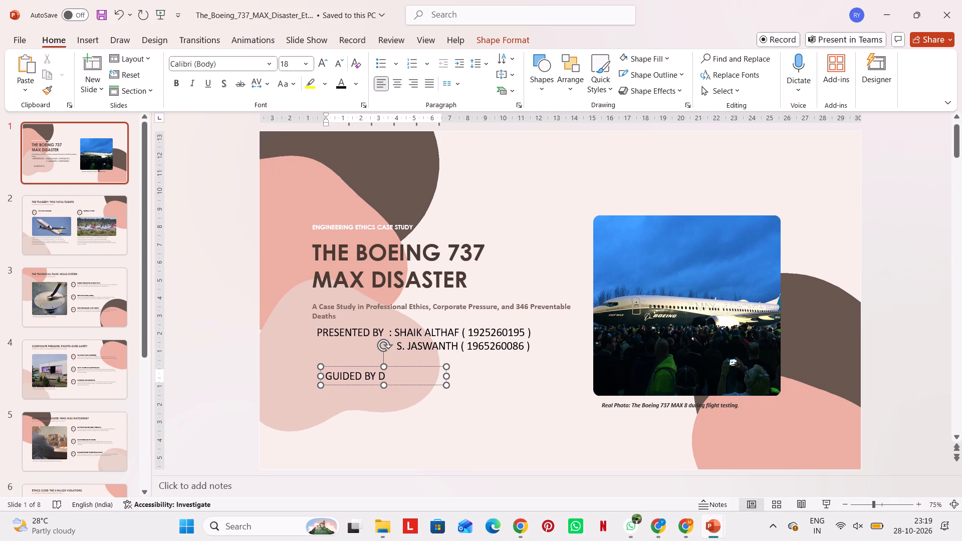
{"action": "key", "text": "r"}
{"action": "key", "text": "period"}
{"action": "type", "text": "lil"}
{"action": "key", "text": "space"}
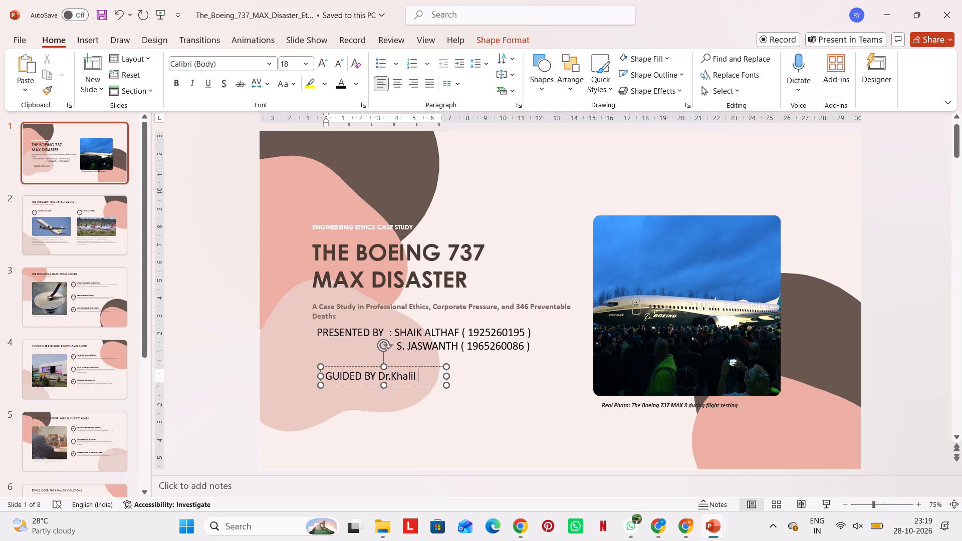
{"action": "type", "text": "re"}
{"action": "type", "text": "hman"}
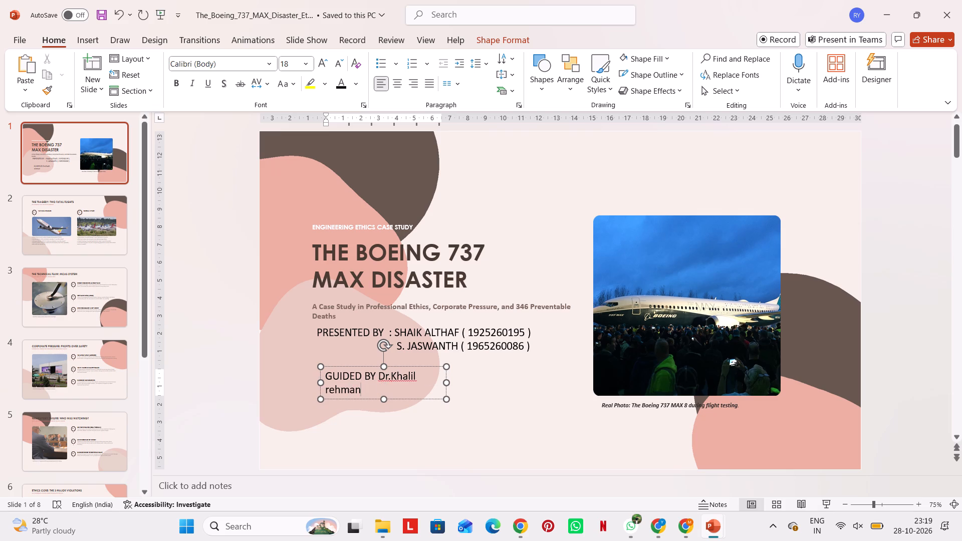
Capitalise the first letter of the guide's surname in the guide credit.
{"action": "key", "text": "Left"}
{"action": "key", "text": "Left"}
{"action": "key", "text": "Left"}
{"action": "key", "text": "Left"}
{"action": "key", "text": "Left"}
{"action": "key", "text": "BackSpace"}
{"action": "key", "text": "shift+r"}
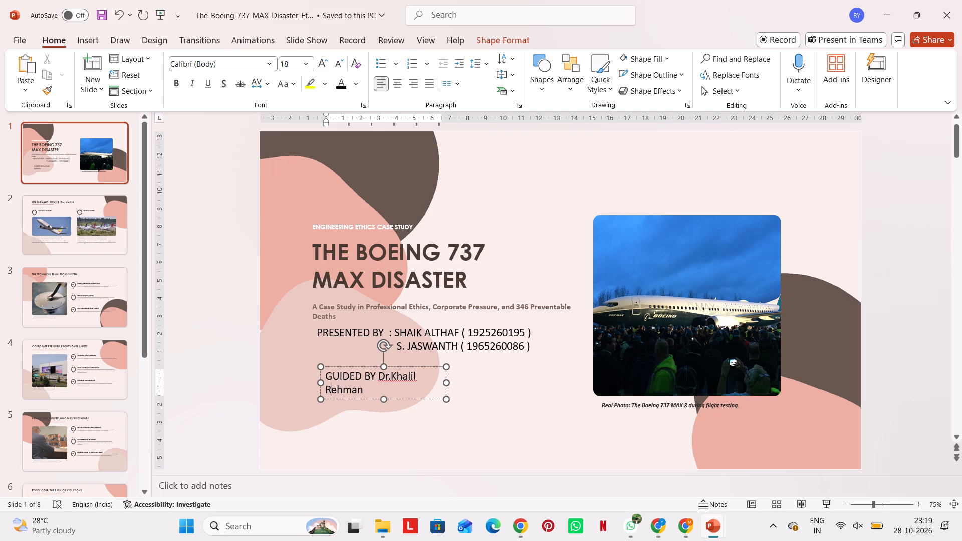
Widen the guide credit box to about 11.5 cm and align its text with the start of the presenter lines.
{"action": "left_click_drag", "start_coordinate": [446, 382], "coordinate": [524, 377]}
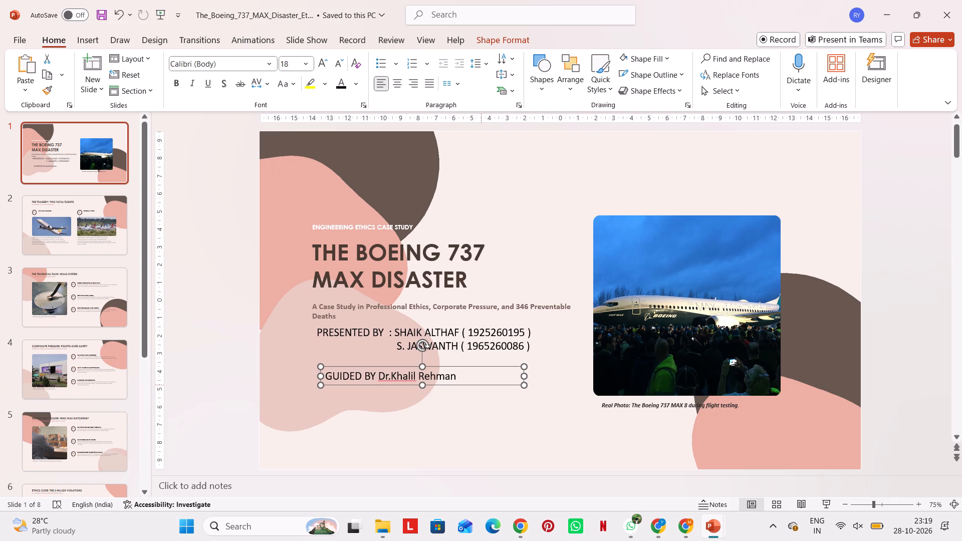
{"action": "left_click_drag", "start_coordinate": [480, 385], "coordinate": [473, 387]}
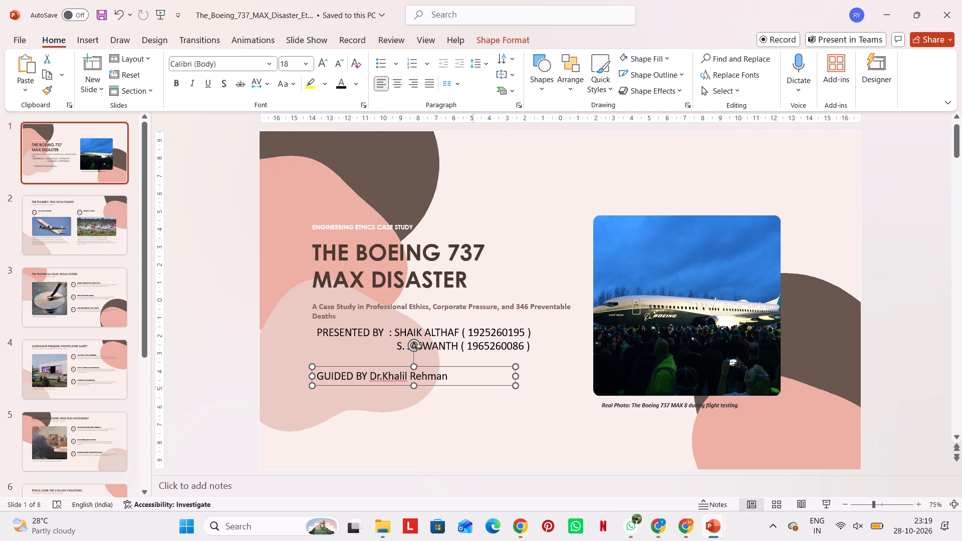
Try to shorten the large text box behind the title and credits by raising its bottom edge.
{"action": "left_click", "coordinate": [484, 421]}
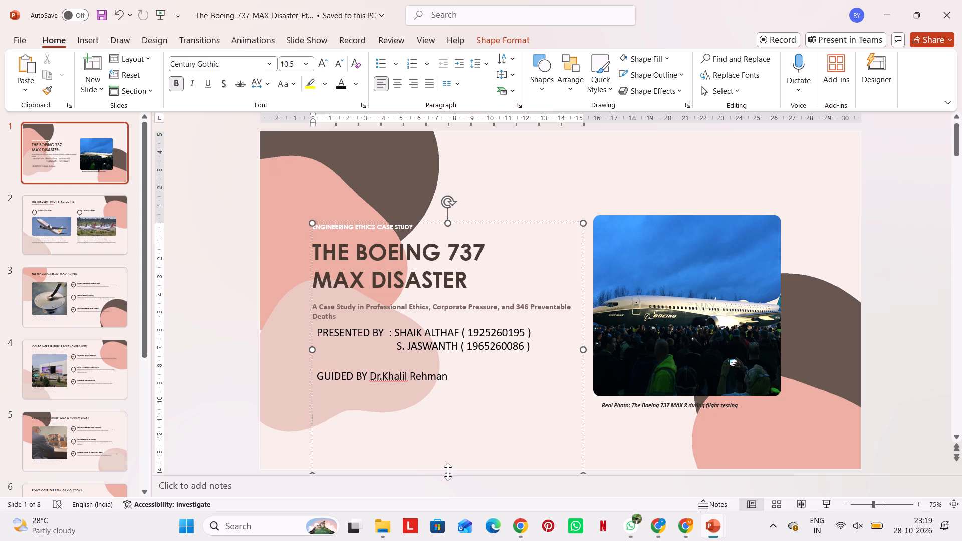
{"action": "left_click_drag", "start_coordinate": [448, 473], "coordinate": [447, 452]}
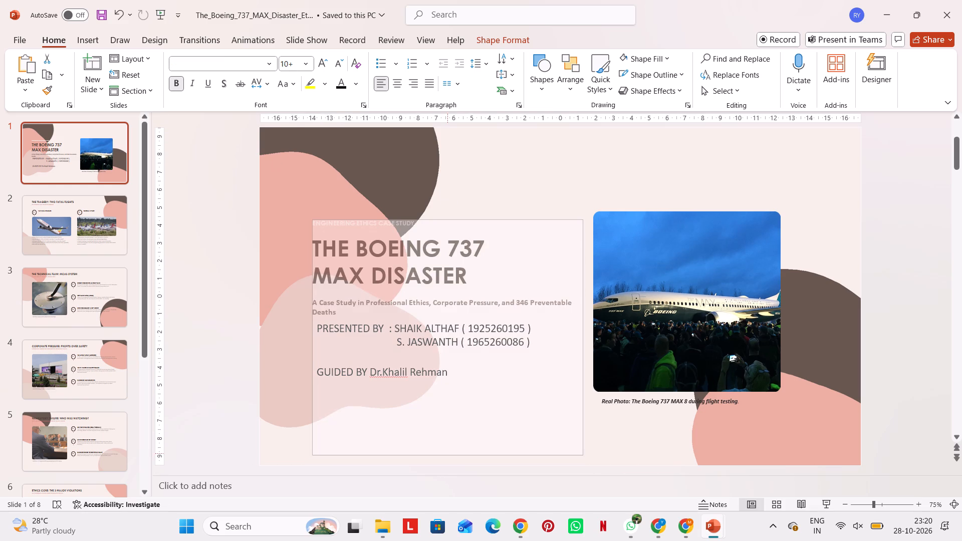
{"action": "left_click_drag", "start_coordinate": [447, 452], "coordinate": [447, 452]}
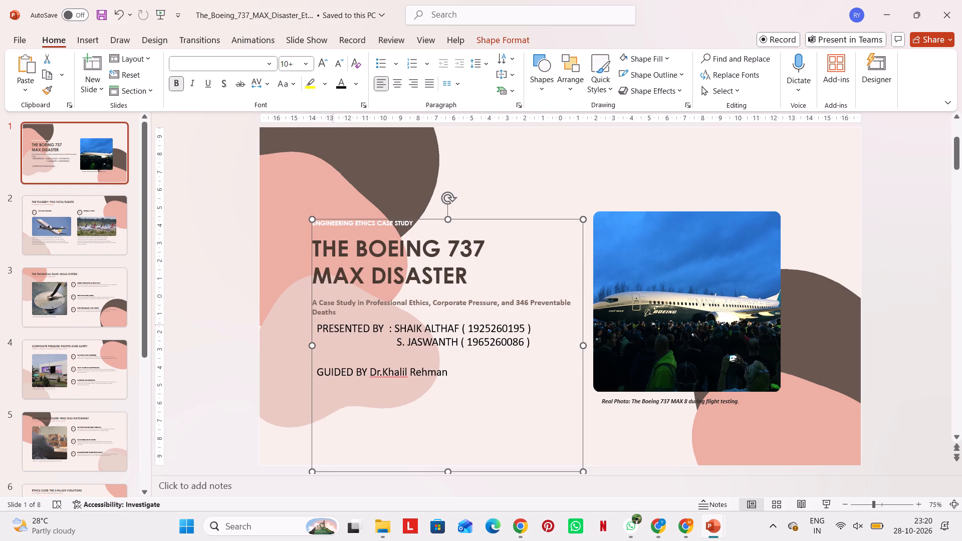
Set both lines of the presenter credit to the Times New Roman font.
{"action": "left_click_drag", "start_coordinate": [319, 327], "coordinate": [462, 348]}
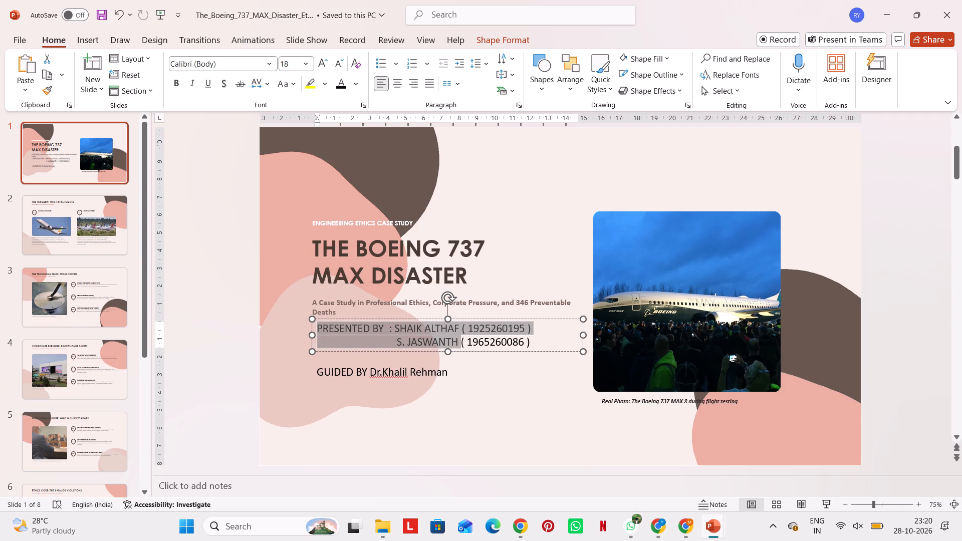
{"action": "left_click_drag", "start_coordinate": [462, 348], "coordinate": [560, 351]}
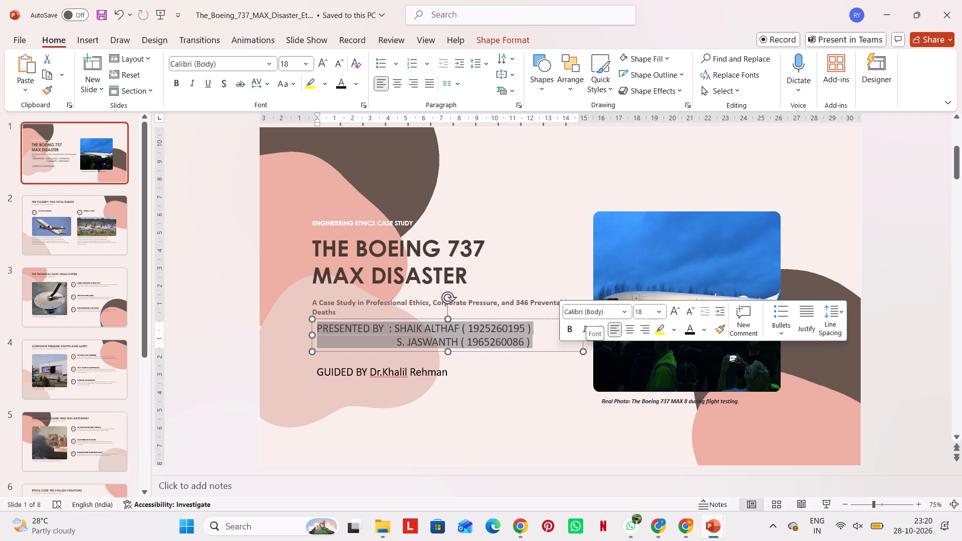
{"action": "left_click", "coordinate": [597, 312]}
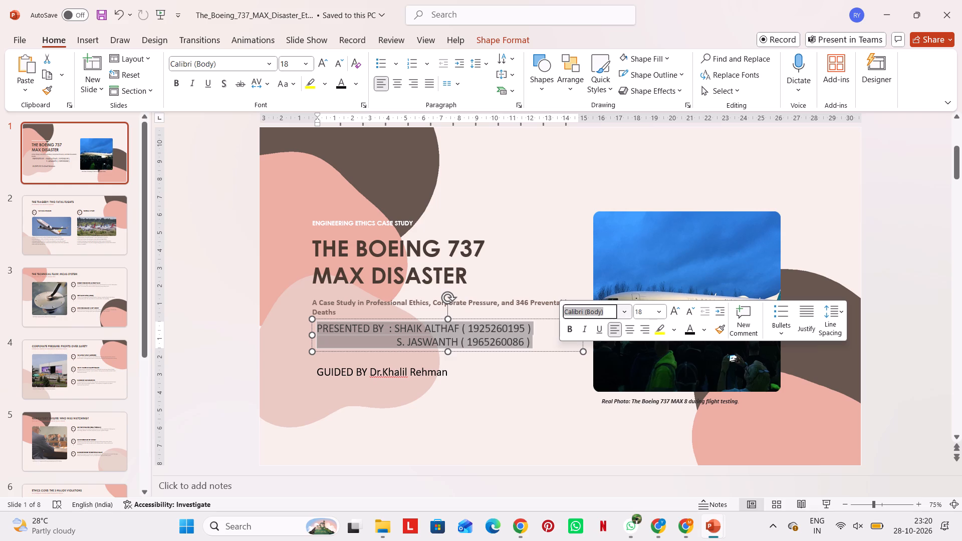
{"action": "key", "text": "BackSpace"}
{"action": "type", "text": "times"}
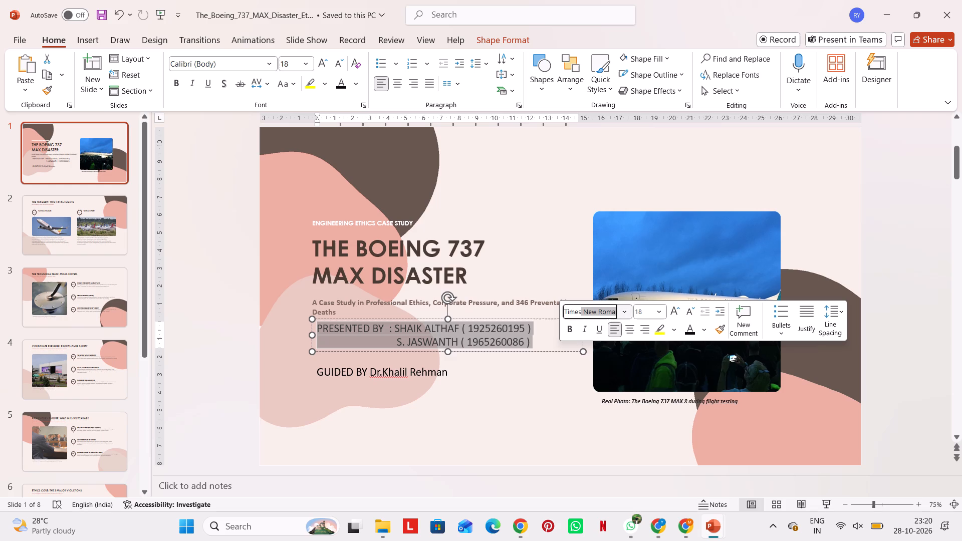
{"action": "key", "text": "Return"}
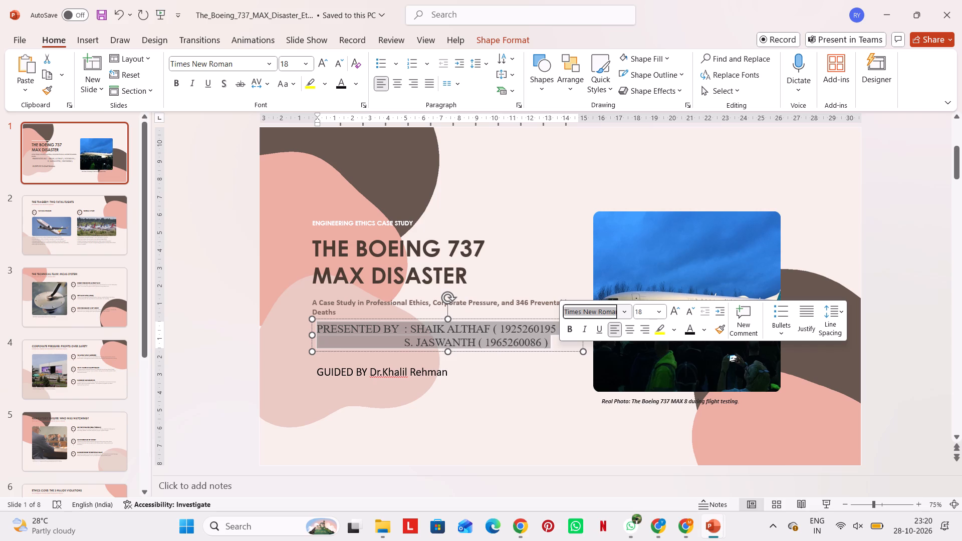
Move the first presenter's name onto its own line below "PRESENTED BY :".
{"action": "left_click", "coordinate": [407, 339]}
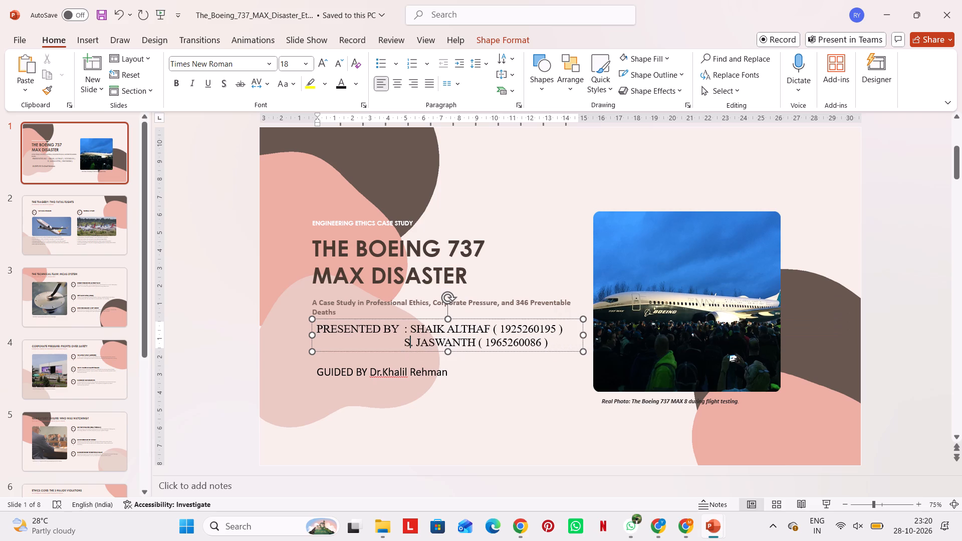
{"action": "left_click", "coordinate": [404, 340]}
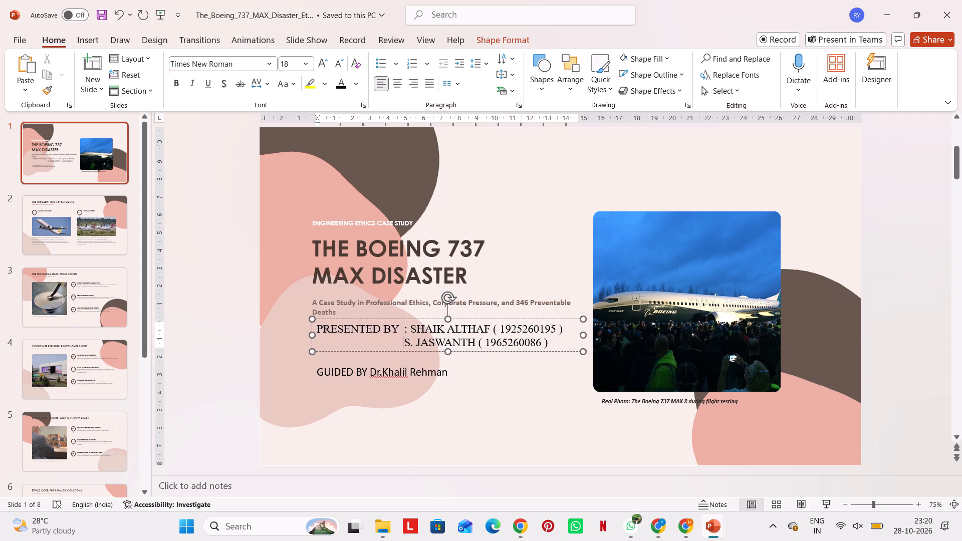
{"action": "left_click", "coordinate": [411, 330]}
{"action": "key", "text": "Return"}
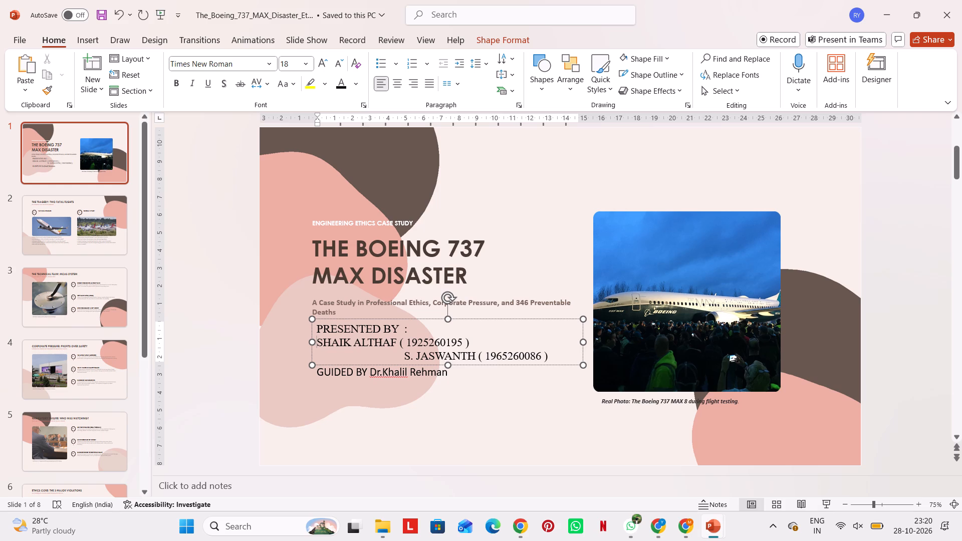
Remove the leading spaces before the second presenter's name so it lines up with the first presenter's name.
{"action": "left_click", "coordinate": [404, 358]}
{"action": "key", "text": "BackSpace"}
{"action": "key", "text": "BackSpace"}
{"action": "key", "text": "BackSpace"}
{"action": "key", "text": "BackSpace"}
{"action": "key", "text": "BackSpace"}
{"action": "key", "text": "BackSpace"}
{"action": "key", "text": "BackSpace"}
{"action": "key", "text": "BackSpace"}
{"action": "key", "text": "BackSpace"}
{"action": "key", "text": "BackSpace"}
{"action": "key", "text": "BackSpace"}
{"action": "key", "text": "BackSpace"}
{"action": "key", "text": "BackSpace"}
{"action": "key", "text": "BackSpace"}
{"action": "key", "text": "BackSpace"}
{"action": "key", "text": "BackSpace"}
{"action": "key", "text": "BackSpace"}
{"action": "key", "text": "BackSpace"}
{"action": "key", "text": "BackSpace"}
{"action": "key", "text": "BackSpace"}
{"action": "key", "text": "BackSpace"}
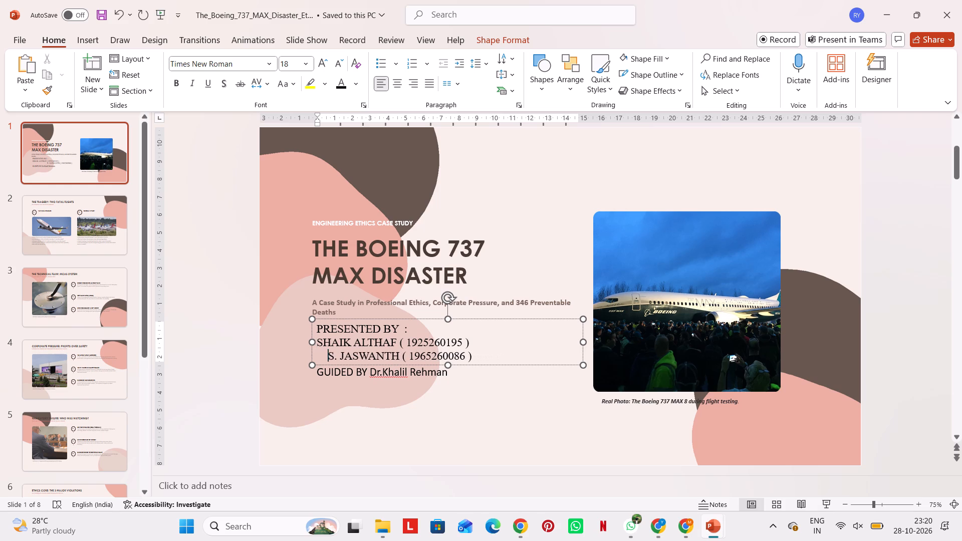
{"action": "key", "text": "BackSpace"}
{"action": "key", "text": "BackSpace"}
{"action": "key", "text": "BackSpace"}
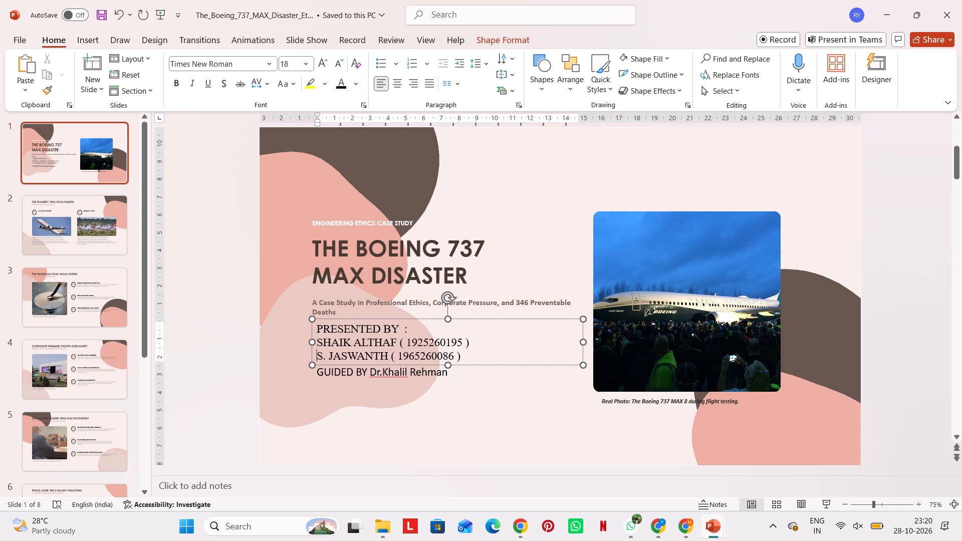
Correct the guide's name in the guide credit: end the surname in "ahiman" and remove the "h" from the first name.
{"action": "left_click", "coordinate": [444, 370]}
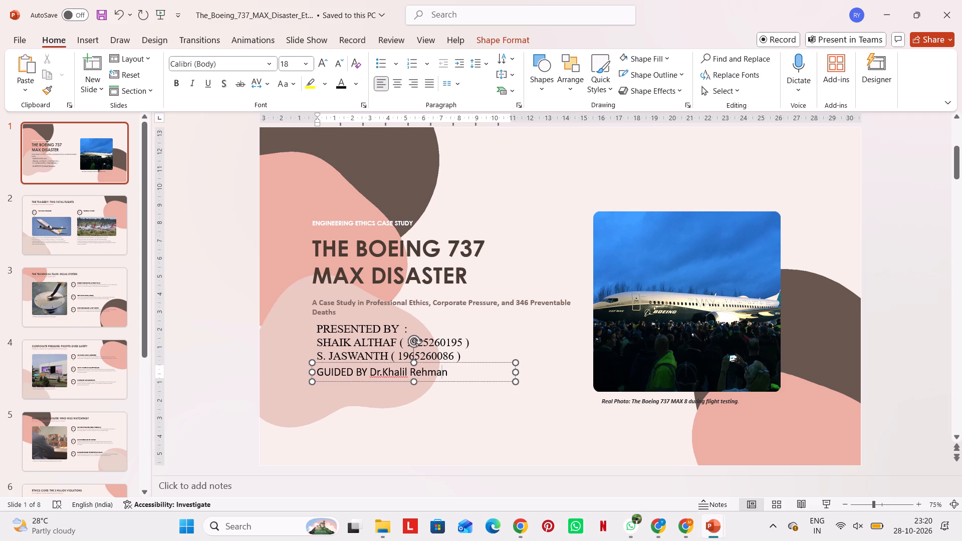
{"action": "key", "text": "Right"}
{"action": "key", "text": "BackSpace"}
{"action": "key", "text": "BackSpace"}
{"action": "key", "text": "BackSpace"}
{"action": "key", "text": "BackSpace"}
{"action": "key", "text": "BackSpace"}
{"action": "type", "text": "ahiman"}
{"action": "left_click", "coordinate": [394, 370]}
{"action": "key", "text": "BackSpace"}
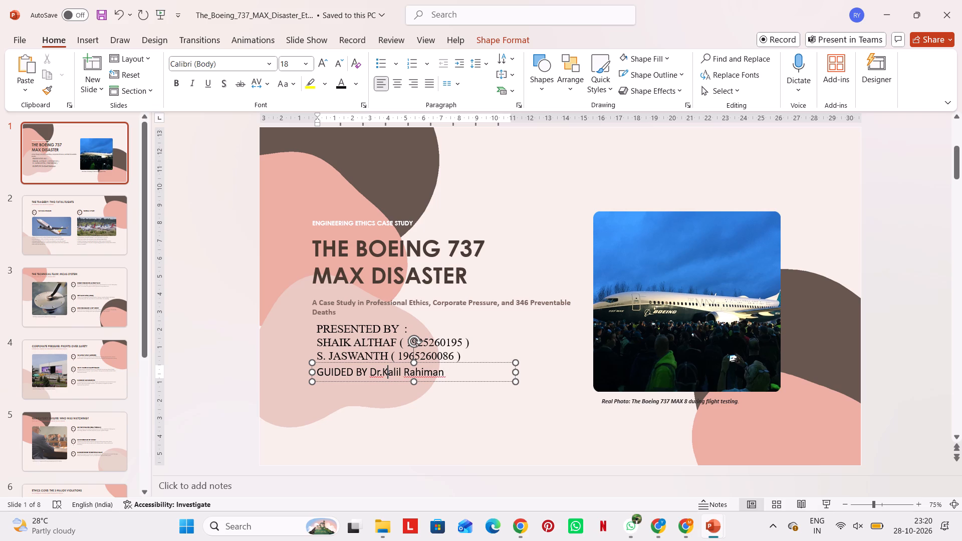
{"action": "left_click", "coordinate": [443, 369]}
Preview the title slide as a full-screen slide show, returning to normal editing.
{"action": "left_click", "coordinate": [484, 411]}
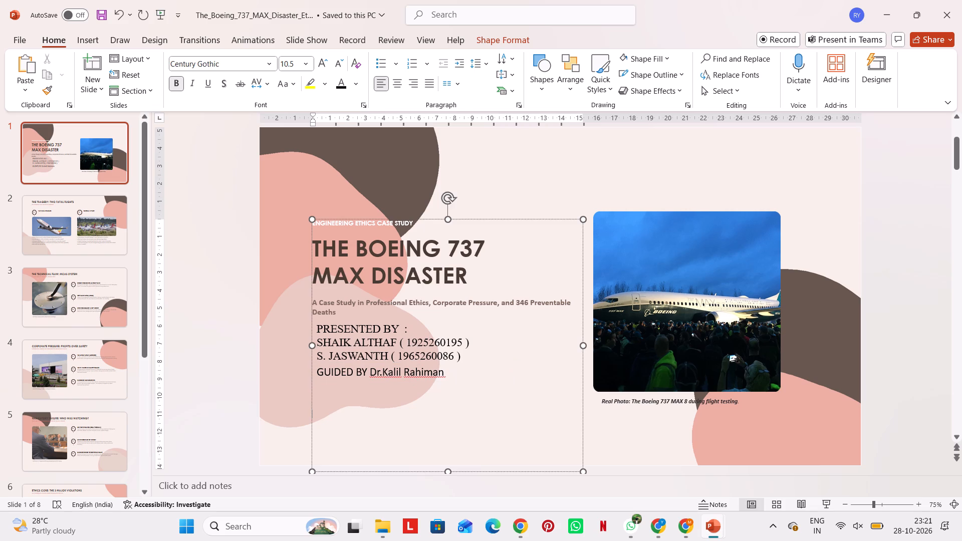
{"action": "left_click", "coordinate": [557, 183]}
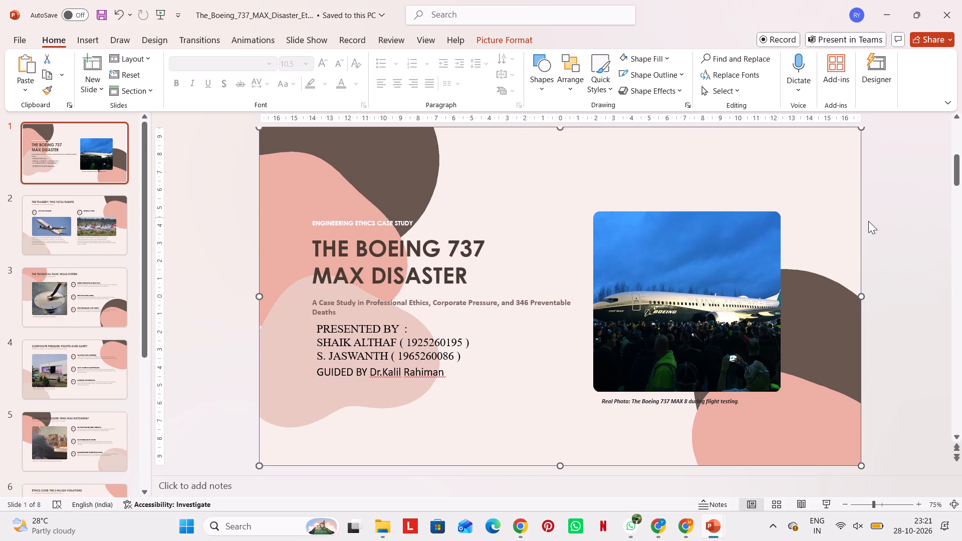
{"action": "left_click", "coordinate": [927, 239]}
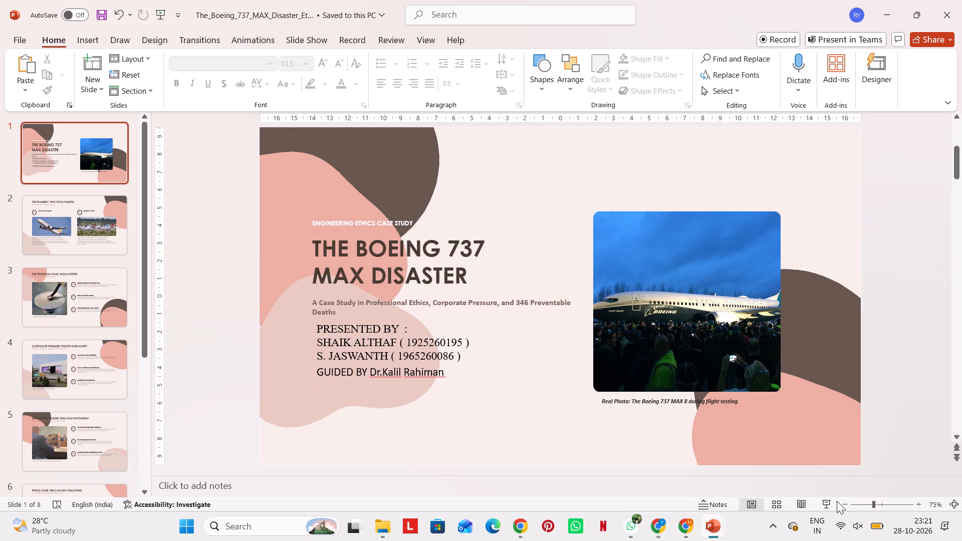
{"action": "left_click", "coordinate": [835, 501]}
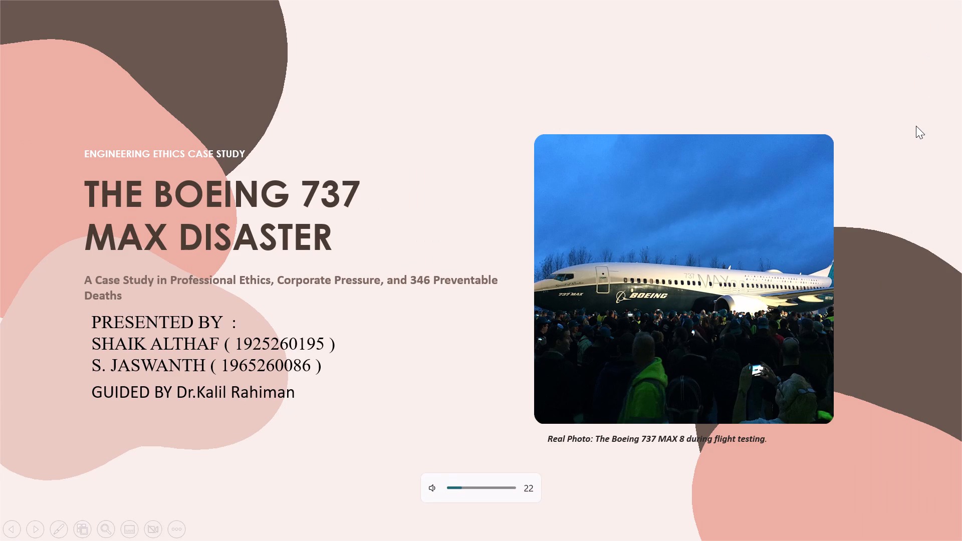
{"action": "key", "text": "Escape"}
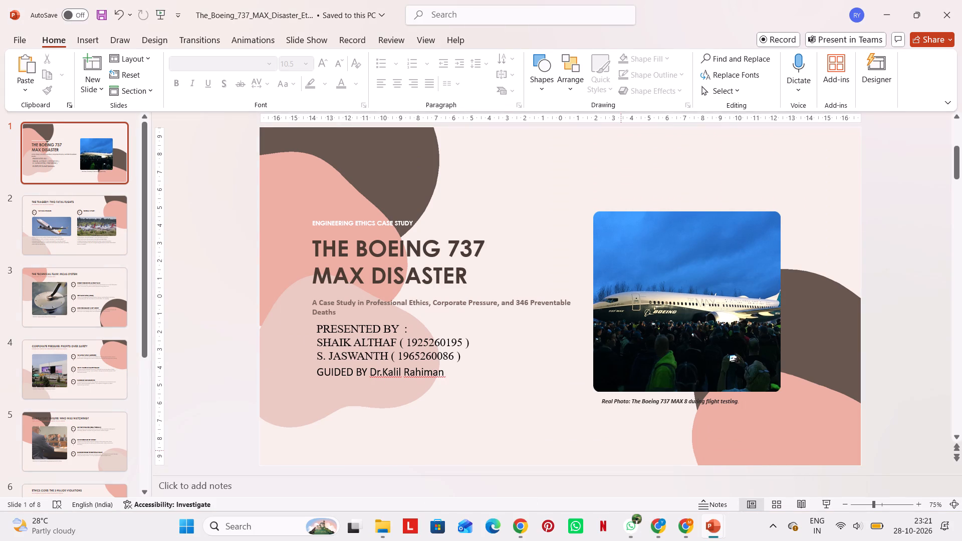
Set the whole "GUIDED BY" credit line to the Times New Roman font.
{"action": "left_click_drag", "start_coordinate": [443, 374], "coordinate": [326, 380]}
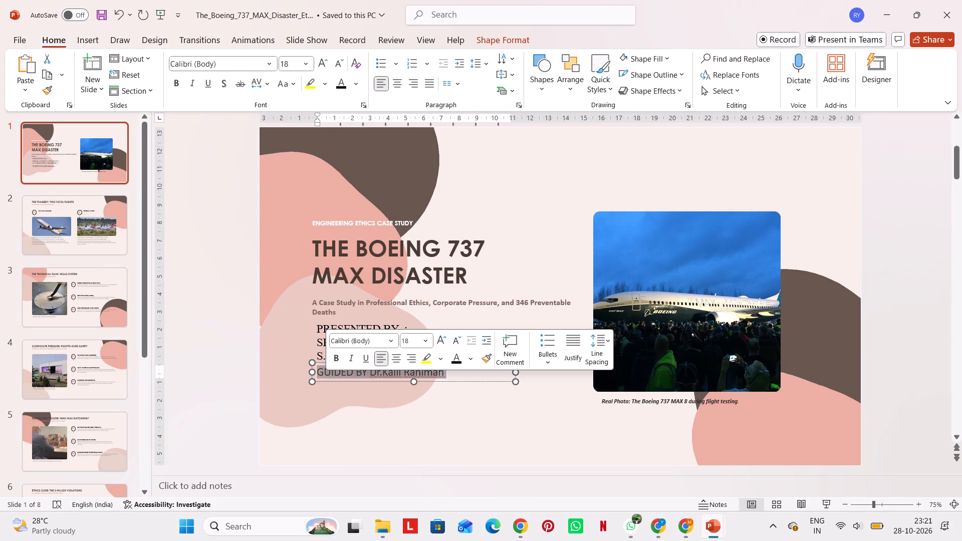
{"action": "left_click", "coordinate": [362, 337]}
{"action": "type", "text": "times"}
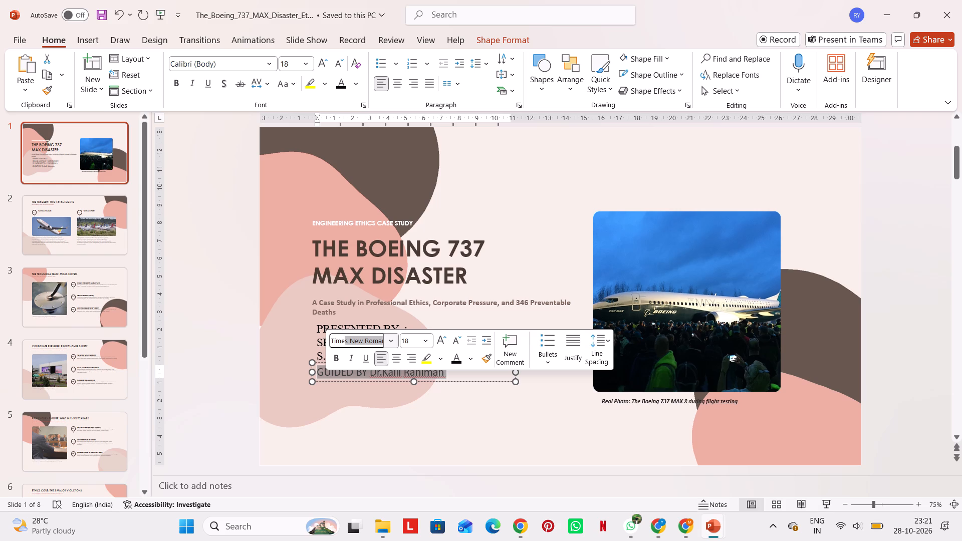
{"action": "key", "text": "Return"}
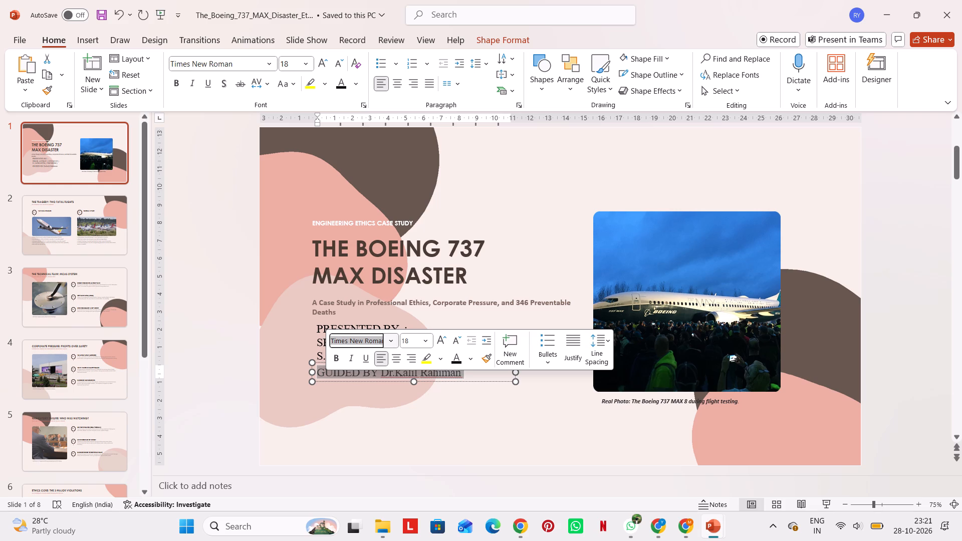
{"action": "left_click", "coordinate": [350, 407]}
{"action": "left_click", "coordinate": [350, 407]}
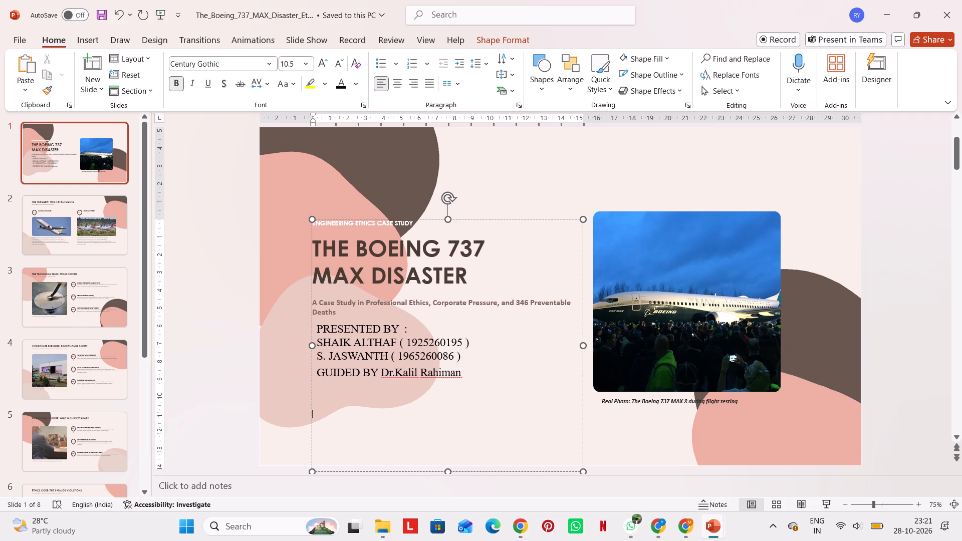
Move the guide's name onto its own line below "GUIDED BY".
{"action": "left_click", "coordinate": [376, 374]}
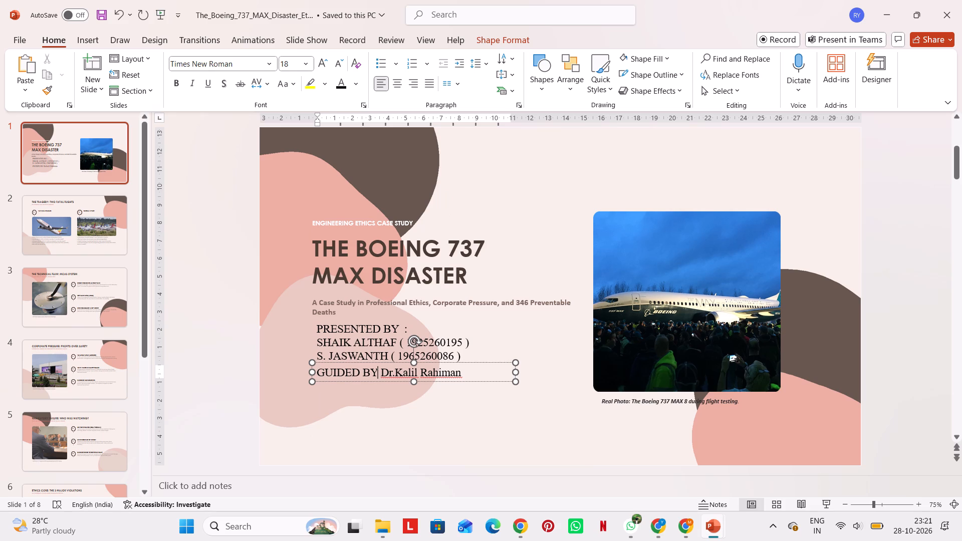
{"action": "left_click", "coordinate": [380, 373]}
{"action": "key", "text": "Return"}
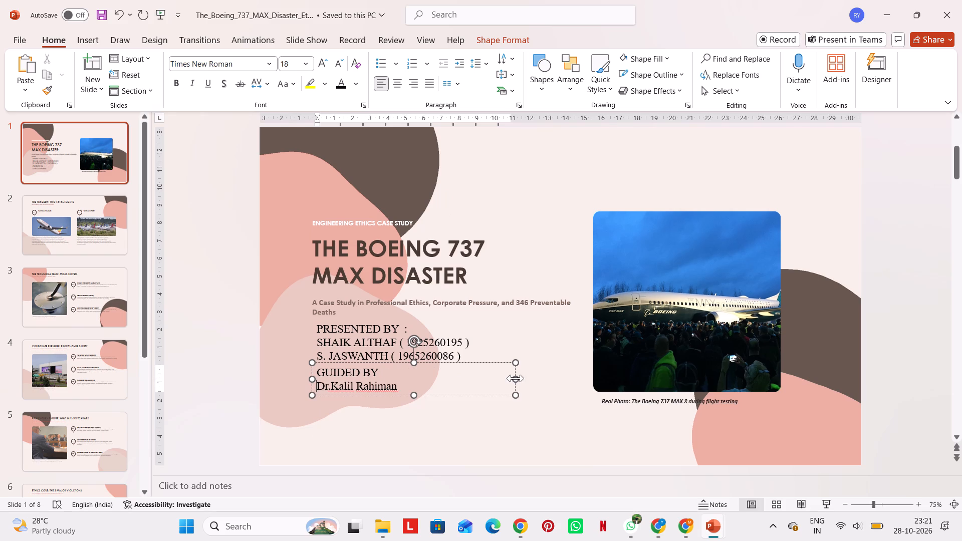
Narrow the guide credit's text box to roughly the width of the presenter lines above it.
{"action": "left_click_drag", "start_coordinate": [516, 378], "coordinate": [464, 388]}
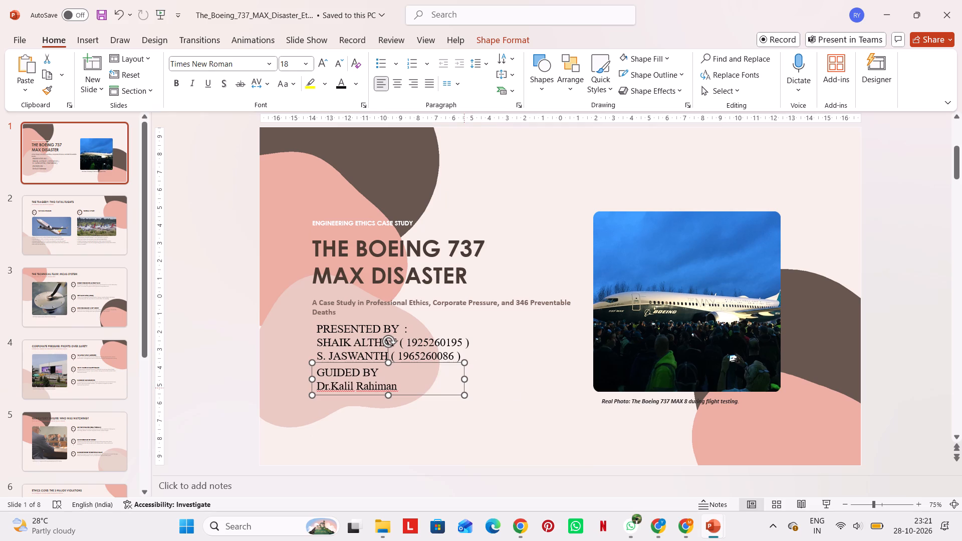
Convert the guide's name line to UPPERCASE.
{"action": "left_click_drag", "start_coordinate": [396, 383], "coordinate": [353, 390]}
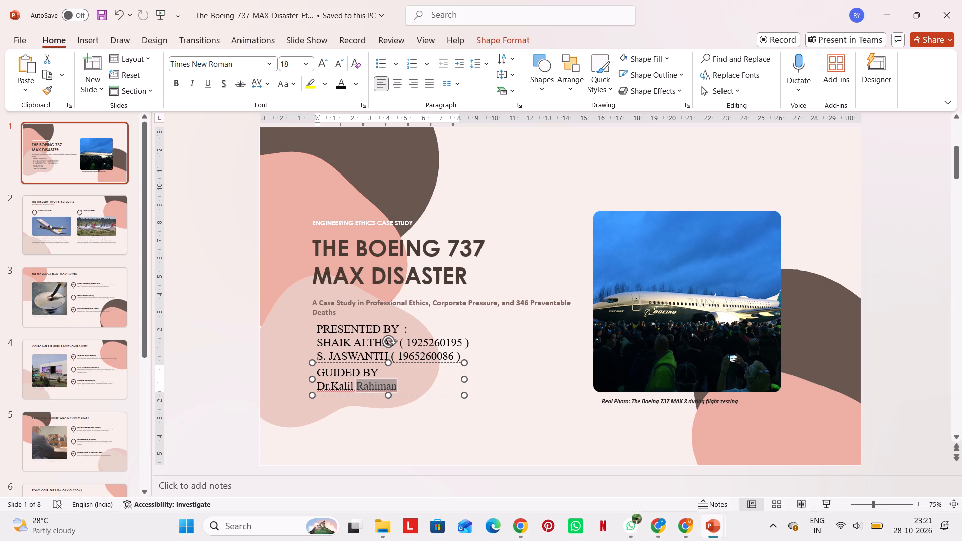
{"action": "left_click_drag", "start_coordinate": [353, 390], "coordinate": [314, 387]}
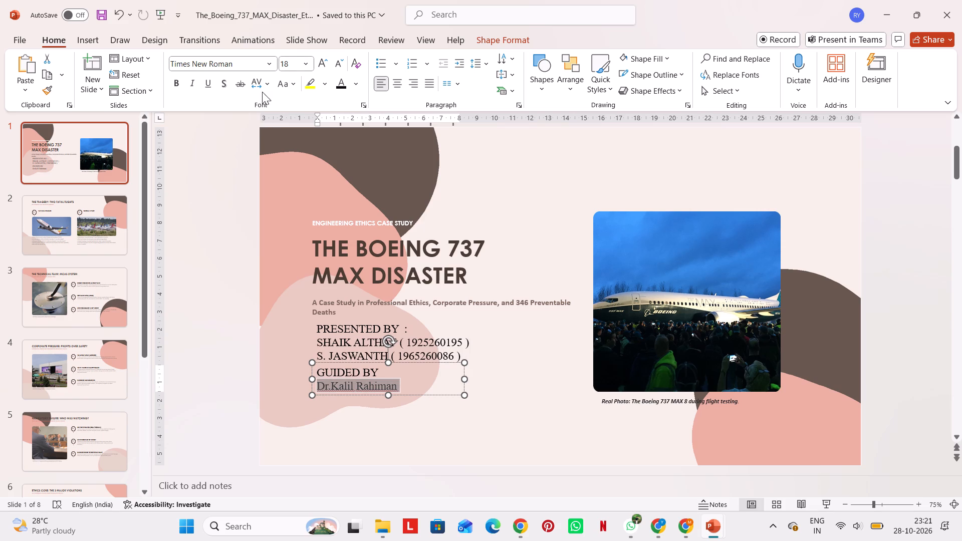
{"action": "left_click", "coordinate": [293, 82]}
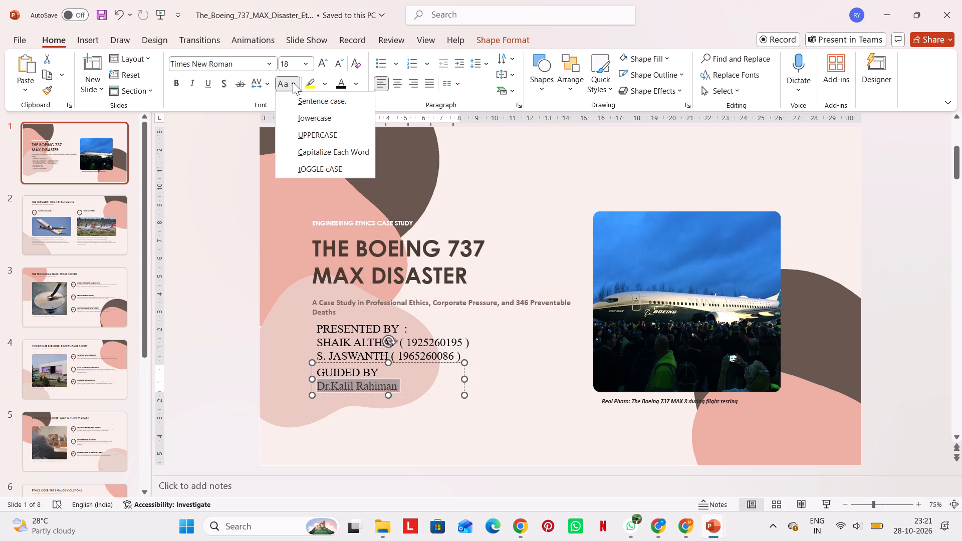
{"action": "left_click", "coordinate": [313, 135]}
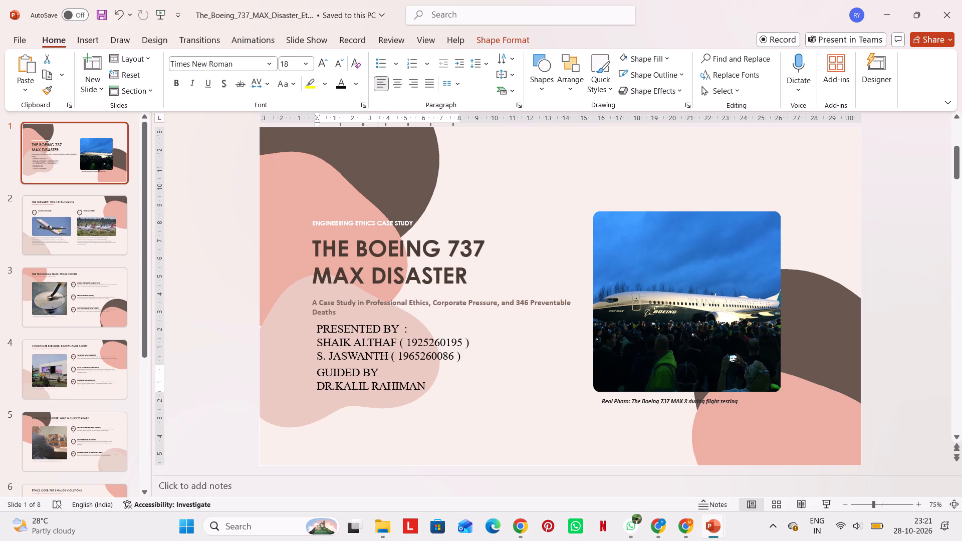
{"action": "left_click", "coordinate": [463, 412]}
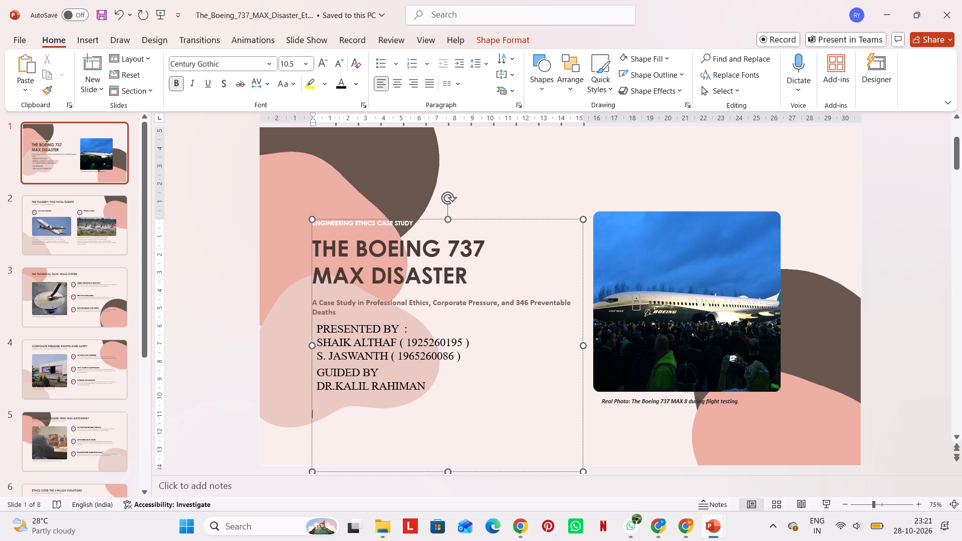
Set the "ENGINEERING ETHICS CASE STUDY" heading, the main title and the subtitle to the Times New Roman font.
{"action": "left_click_drag", "start_coordinate": [314, 246], "coordinate": [384, 301]}
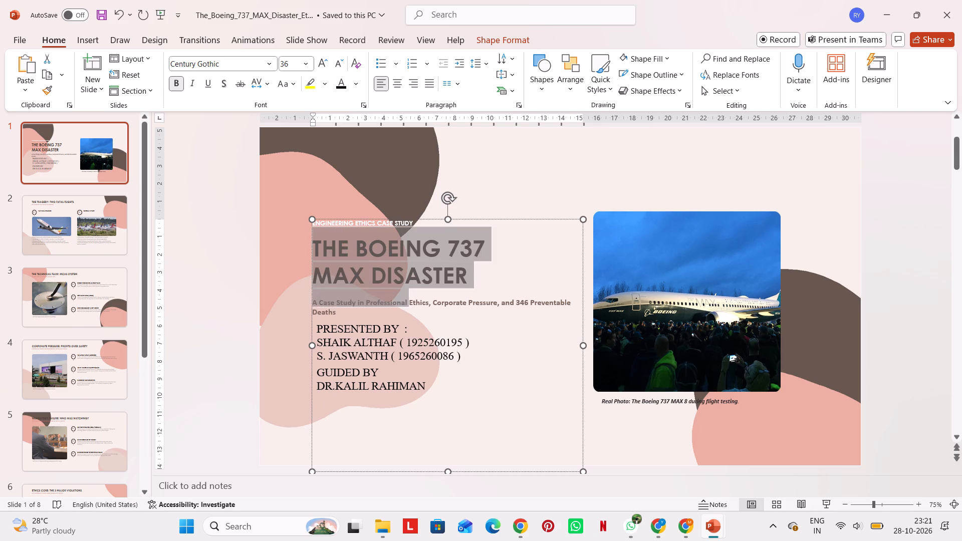
{"action": "left_click_drag", "start_coordinate": [384, 301], "coordinate": [407, 317]}
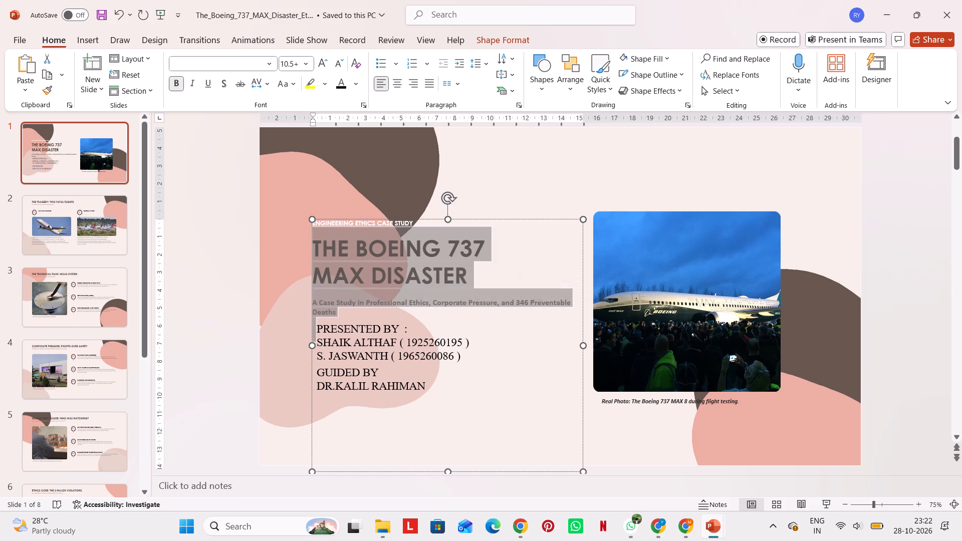
{"action": "left_click_drag", "start_coordinate": [343, 313], "coordinate": [321, 207]}
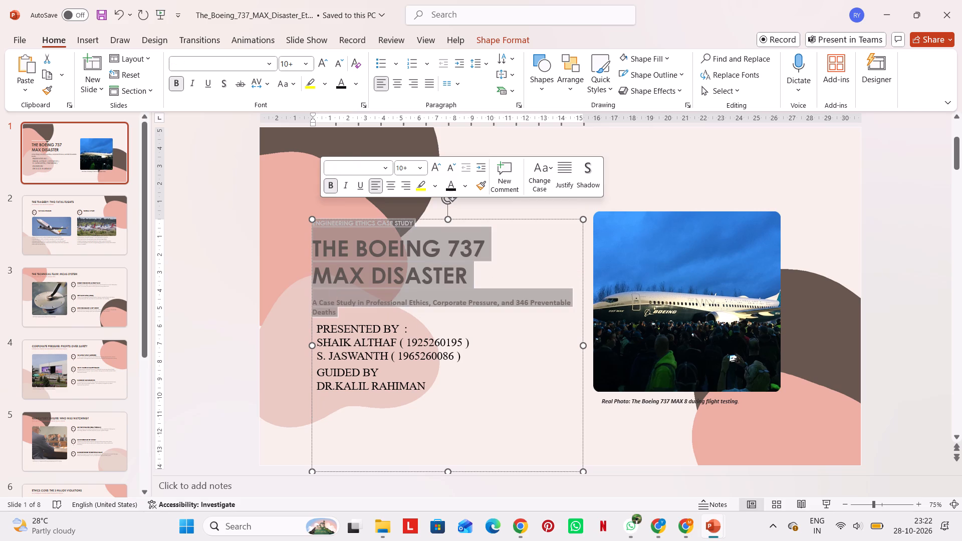
{"action": "left_click", "coordinate": [353, 160]}
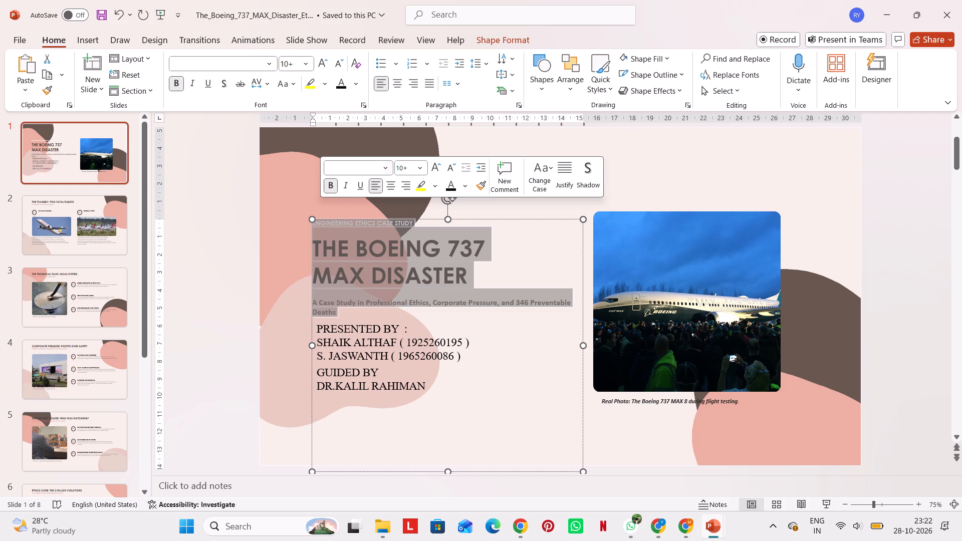
{"action": "left_click", "coordinate": [353, 168]}
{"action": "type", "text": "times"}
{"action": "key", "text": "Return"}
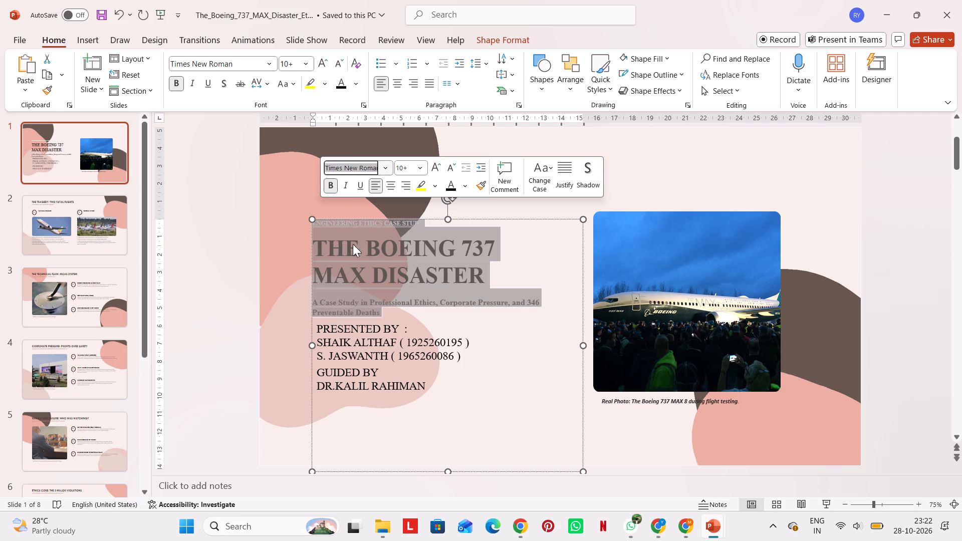
{"action": "left_click", "coordinate": [375, 328]}
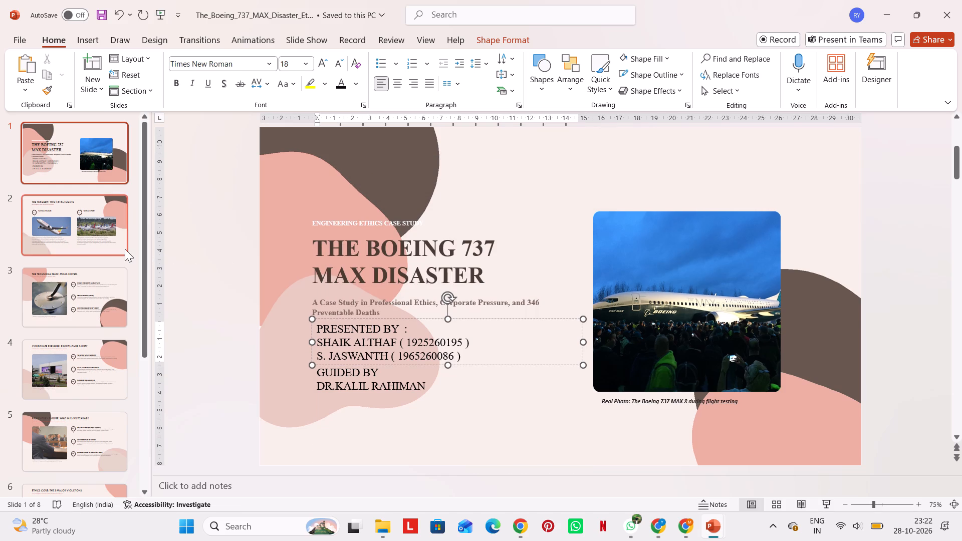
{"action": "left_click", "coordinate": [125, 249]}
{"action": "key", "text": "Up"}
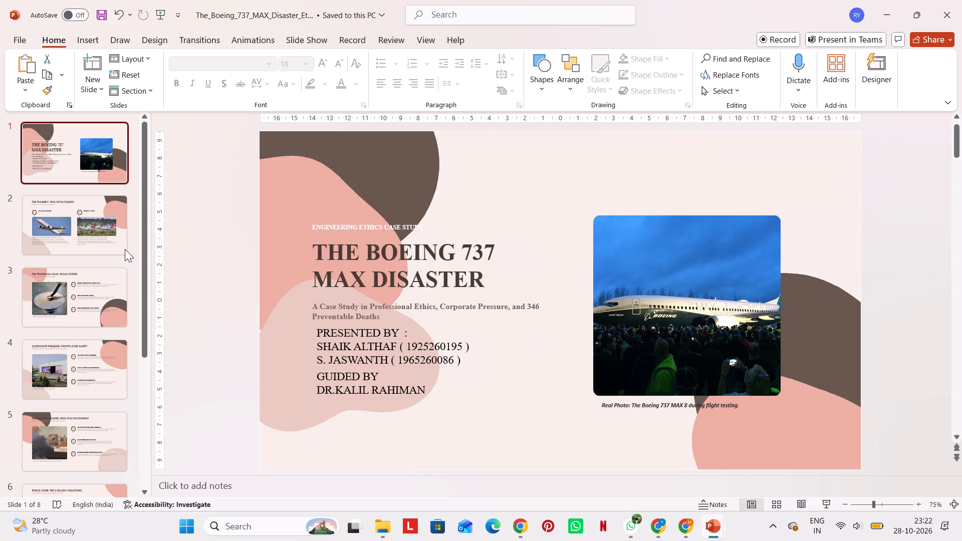
Make the "PRESENTED BY :" and "GUIDED BY" labels on the title slide bold.
{"action": "left_click", "coordinate": [328, 334]}
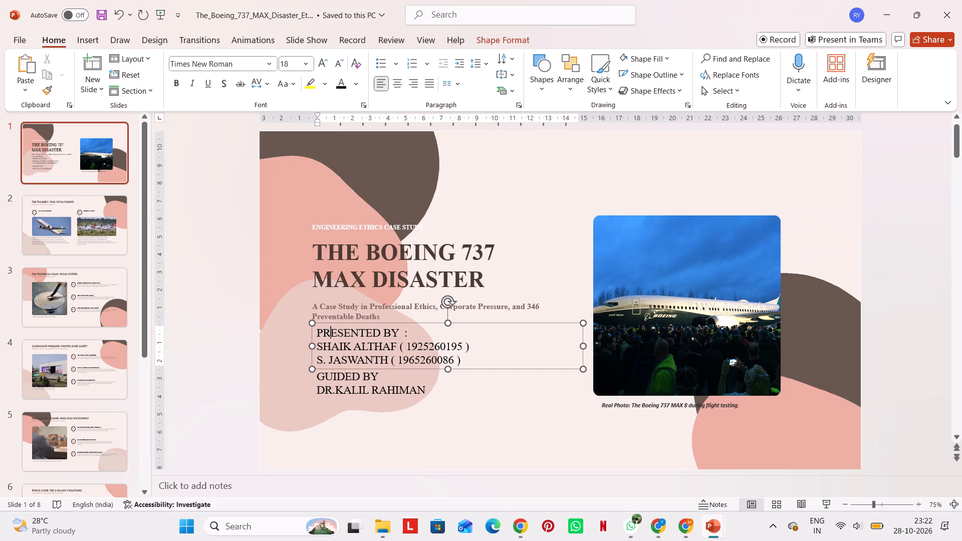
{"action": "left_click_drag", "start_coordinate": [317, 333], "coordinate": [455, 330]}
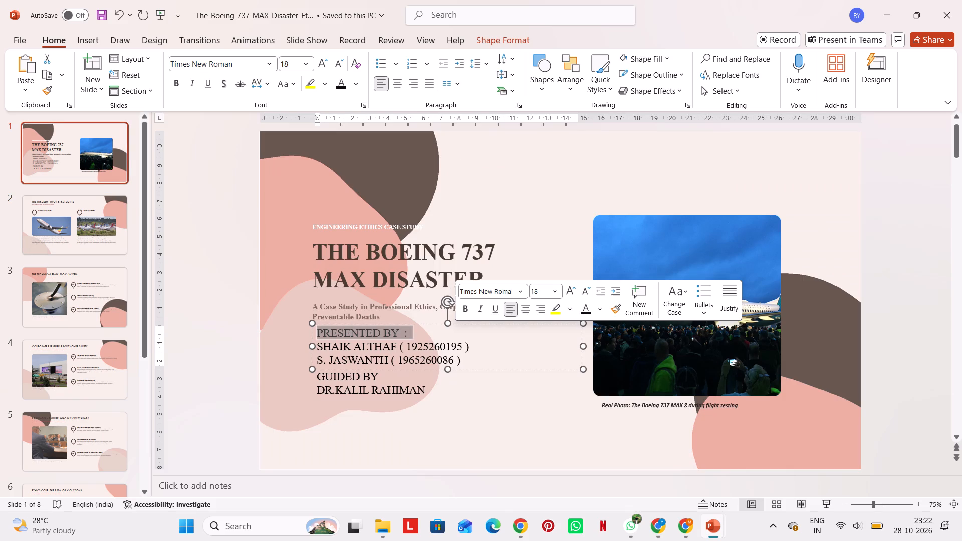
{"action": "left_click", "coordinate": [469, 313]}
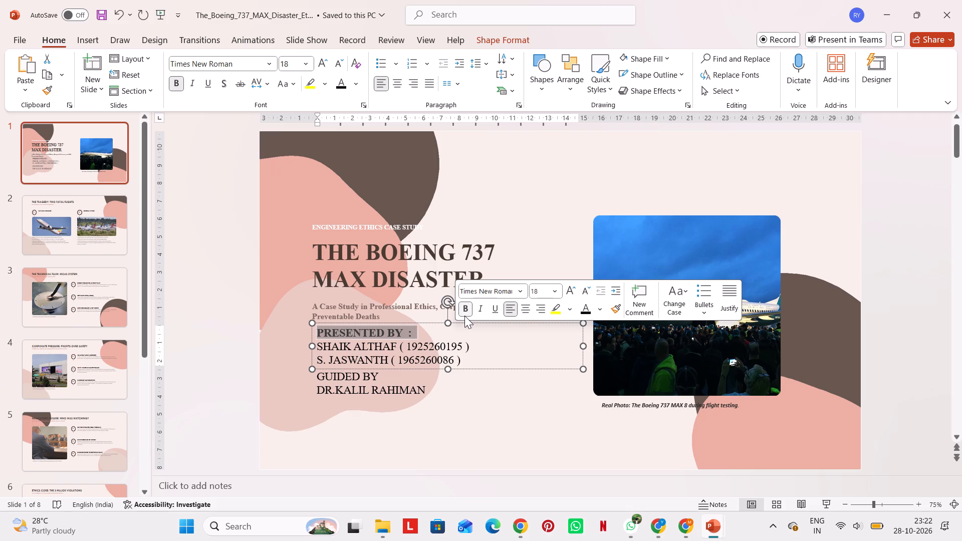
{"action": "left_click_drag", "start_coordinate": [381, 377], "coordinate": [336, 379]}
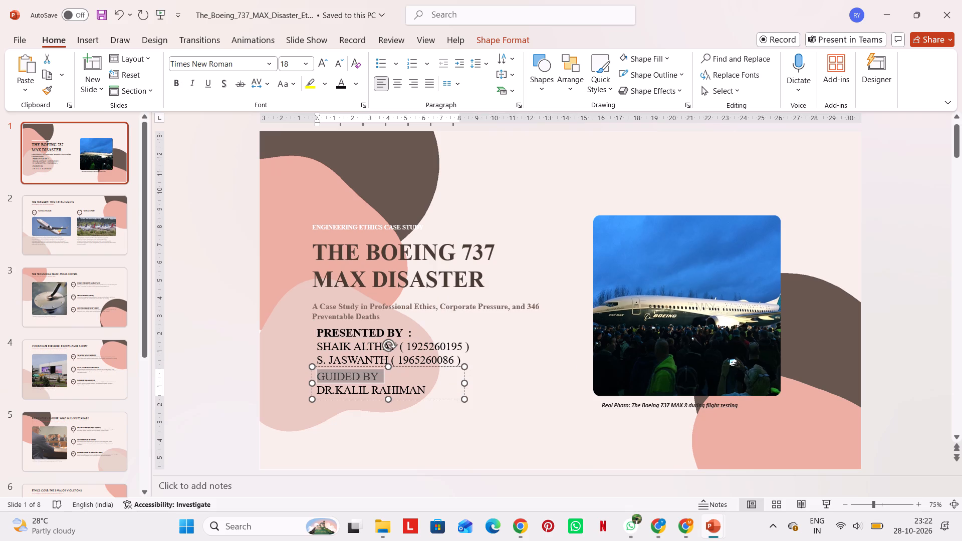
{"action": "left_click_drag", "start_coordinate": [336, 379], "coordinate": [326, 375]}
{"action": "left_click", "coordinate": [336, 354]}
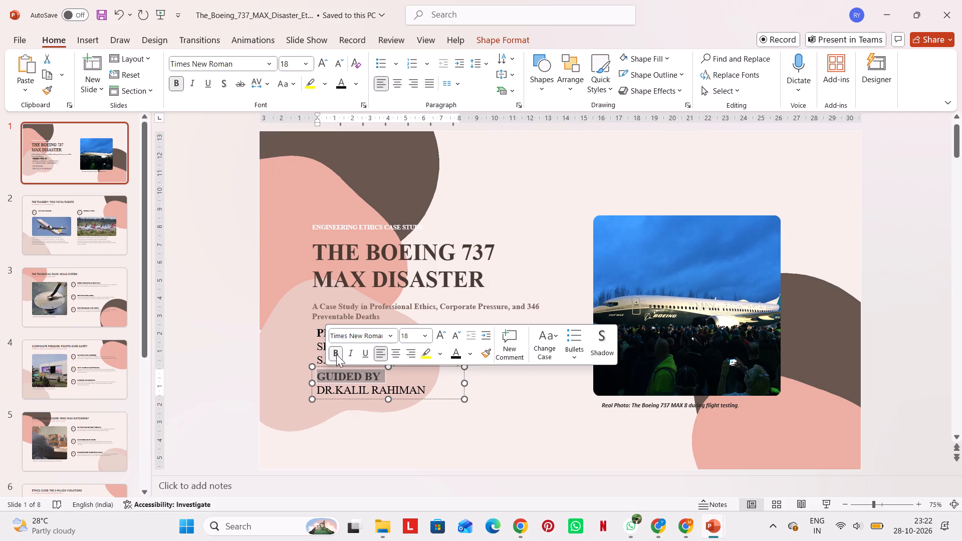
Play the slide show from the title slide through the closing "THANK YOU!" slide, then return to editing.
{"action": "left_click", "coordinate": [355, 427]}
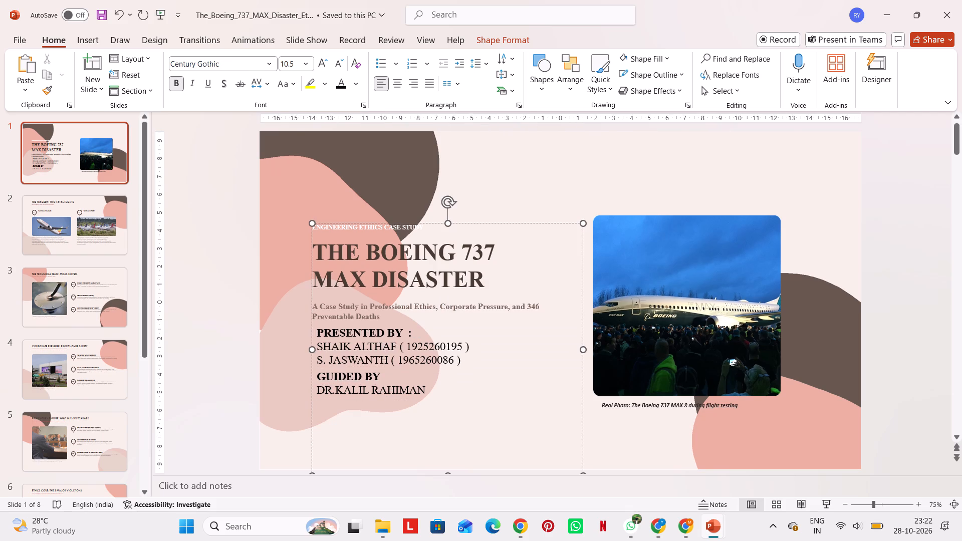
{"action": "left_click", "coordinate": [255, 436]}
{"action": "left_click", "coordinate": [214, 447]}
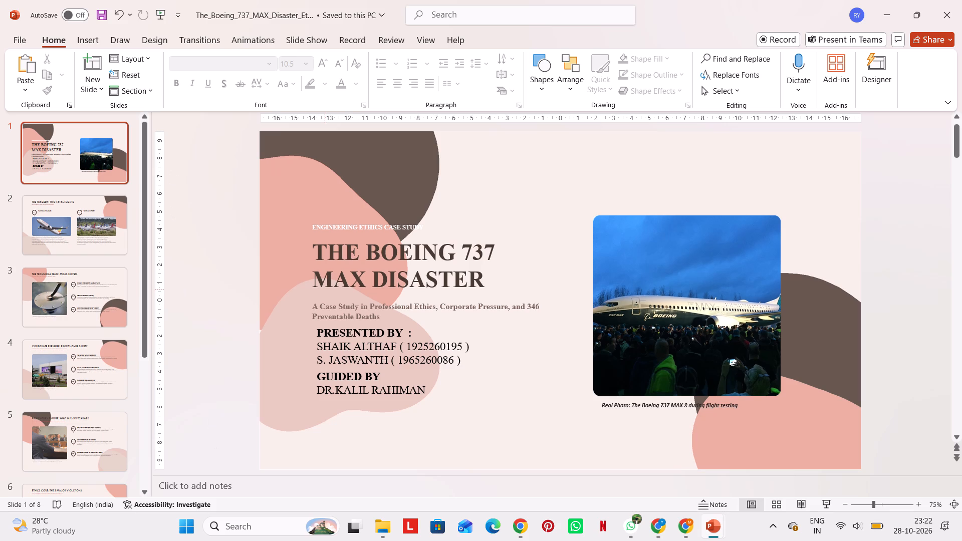
{"action": "left_click", "coordinate": [829, 510]}
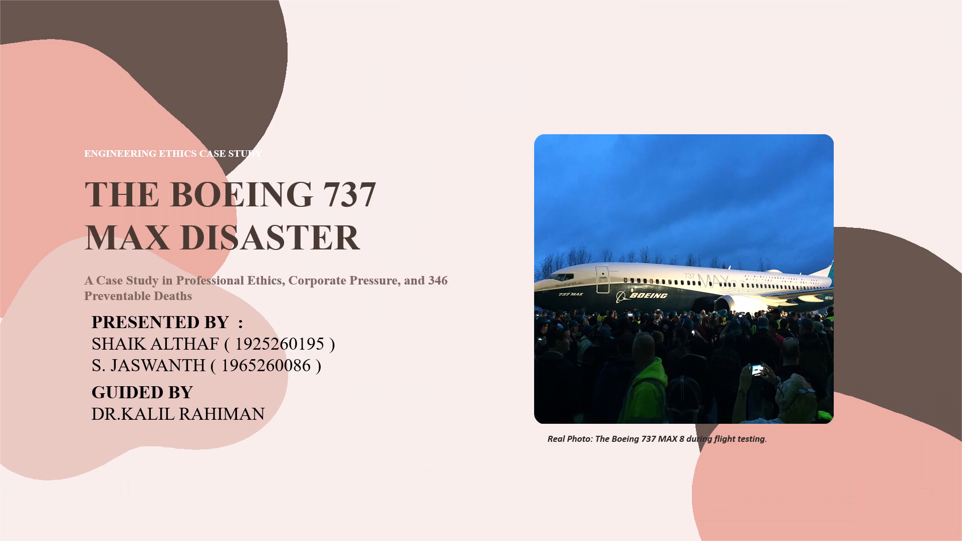
{"action": "key", "text": "Right"}
{"action": "key", "text": "Right"}
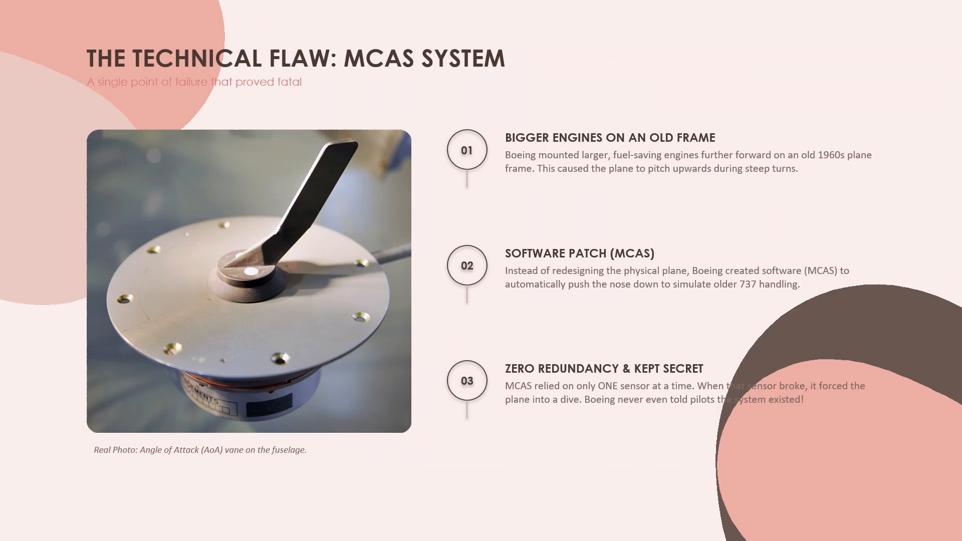
{"action": "key", "text": "Right"}
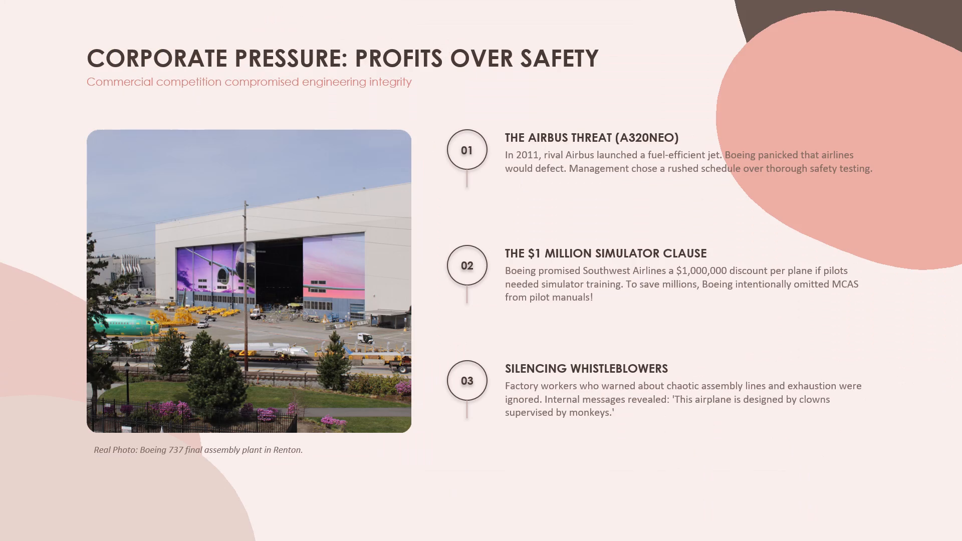
{"action": "key", "text": "Right"}
{"action": "key", "text": "Right"}
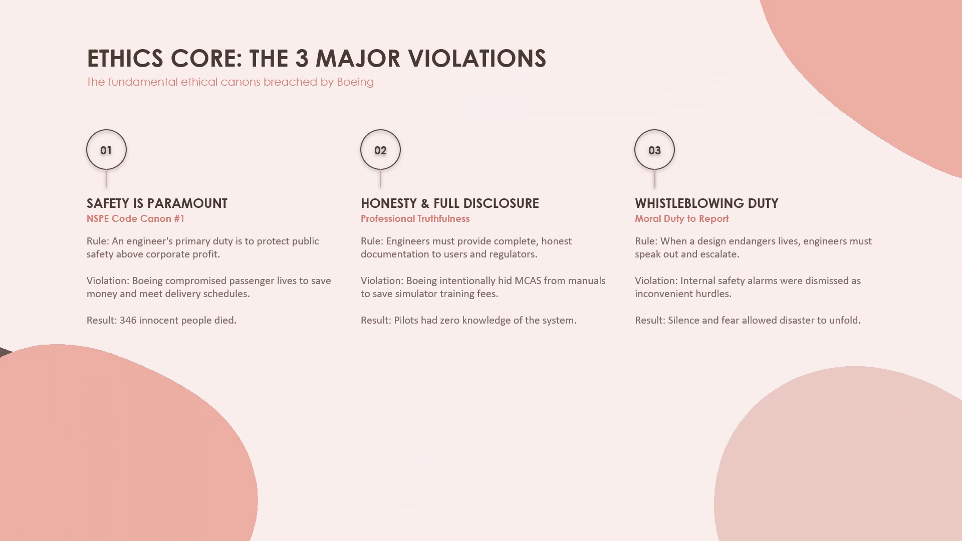
{"action": "key", "text": "Right"}
{"action": "key", "text": "Right"}
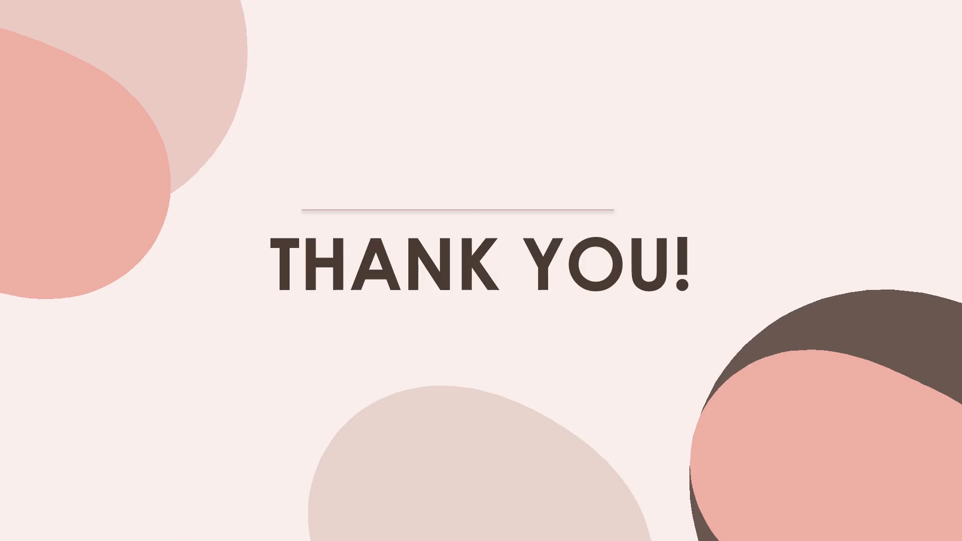
{"action": "key", "text": "Right"}
{"action": "key", "text": "Return"}
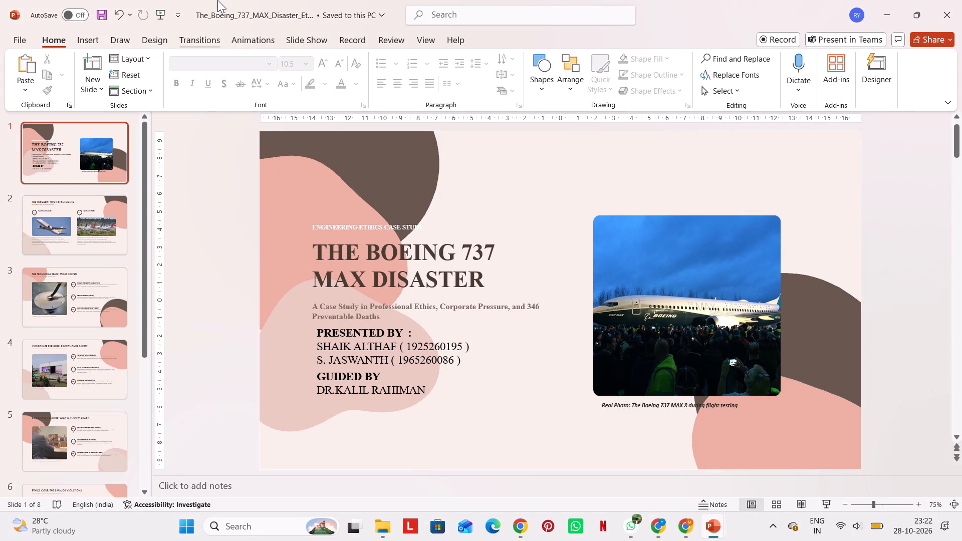
Apply the Morph transition to slide 3, "THE TECHNICAL FLAW: MCAS SYSTEM".
{"action": "left_click", "coordinate": [203, 43]}
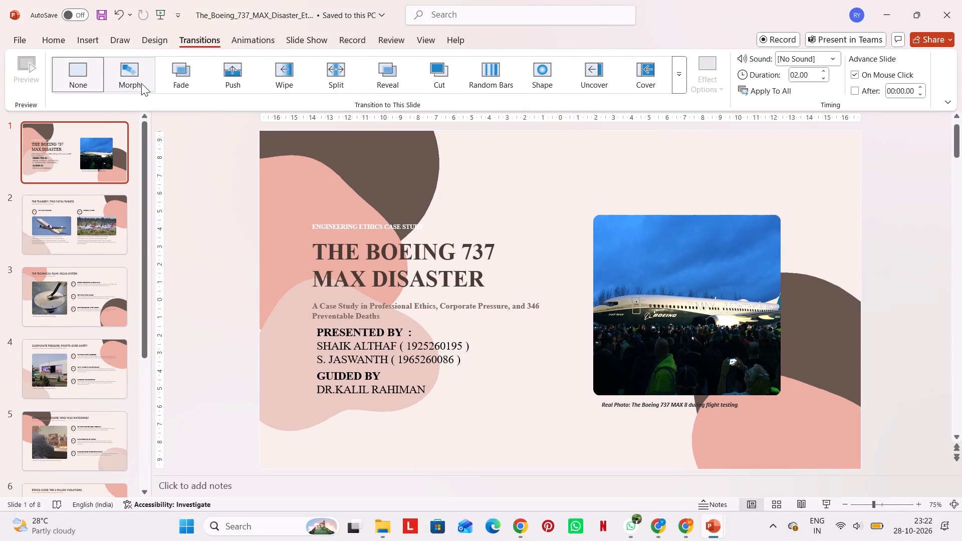
{"action": "left_click", "coordinate": [84, 293]}
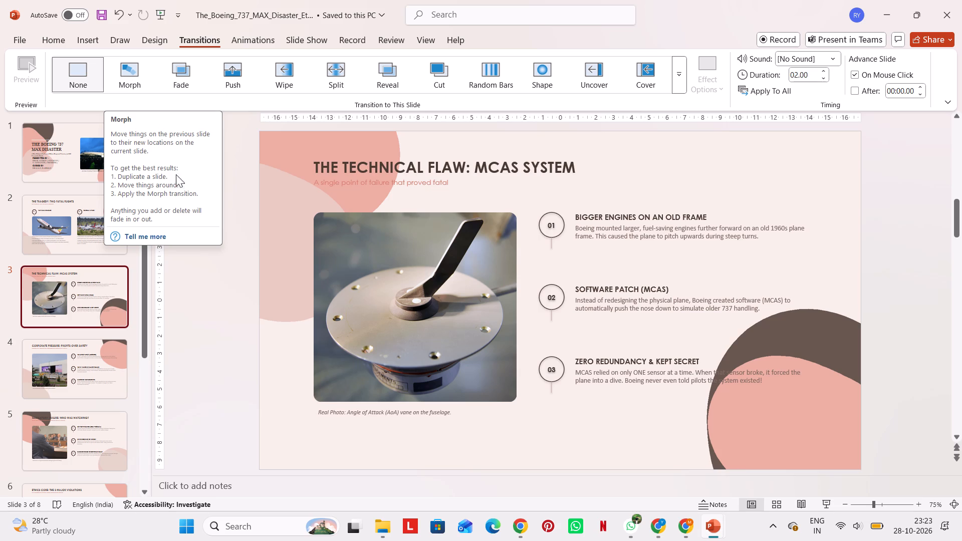
{"action": "scroll", "coordinate": [78, 264], "scroll_direction": "up", "scroll_amount": 1}
{"action": "scroll", "coordinate": [78, 264], "scroll_direction": "down", "scroll_amount": 1}
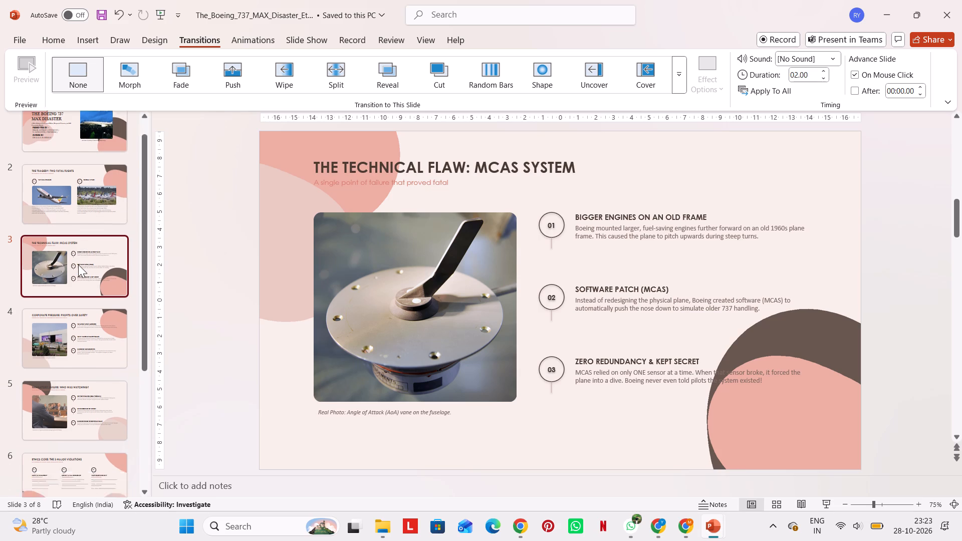
{"action": "scroll", "coordinate": [78, 264], "scroll_direction": "down", "scroll_amount": 1}
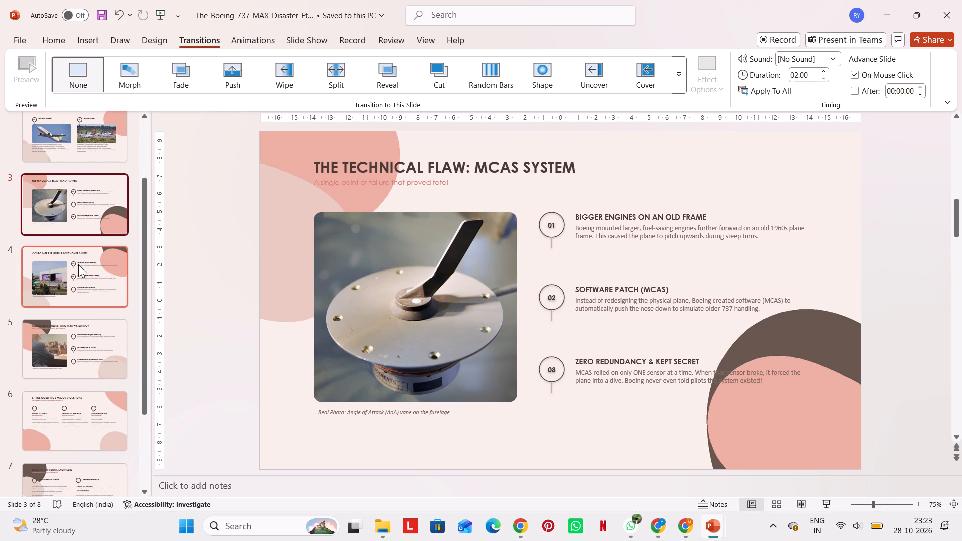
{"action": "scroll", "coordinate": [78, 264], "scroll_direction": "down", "scroll_amount": 2}
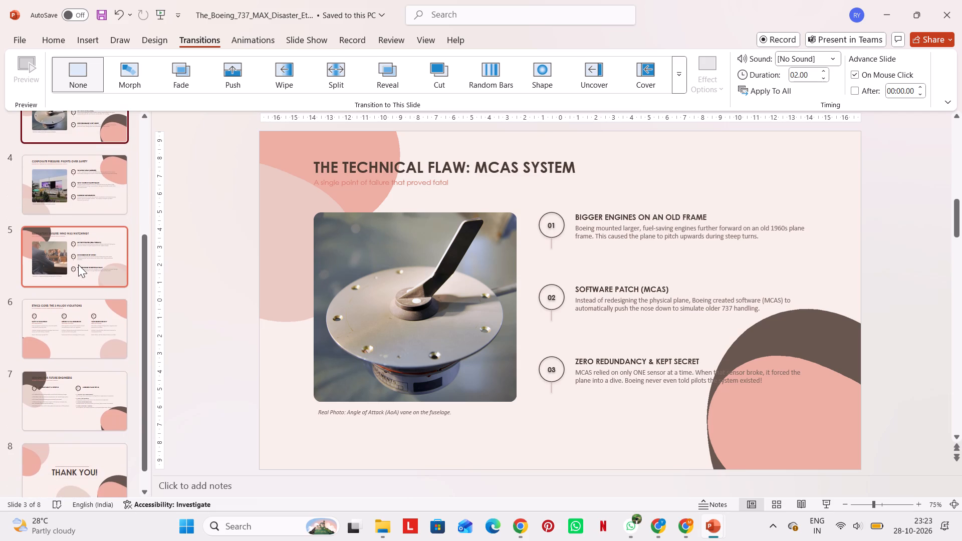
{"action": "scroll", "coordinate": [78, 264], "scroll_direction": "down", "scroll_amount": 1}
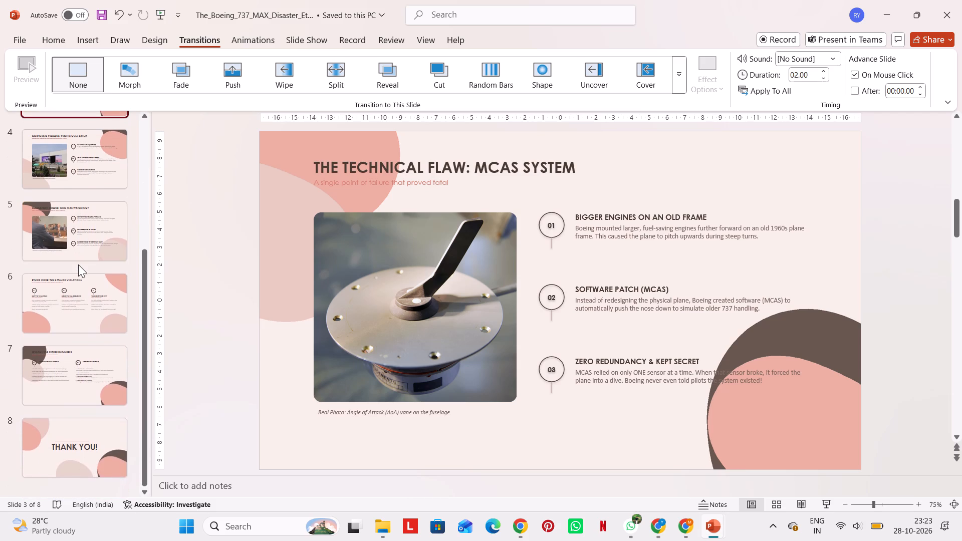
{"action": "scroll", "coordinate": [78, 264], "scroll_direction": "down", "scroll_amount": 1}
{"action": "scroll", "coordinate": [78, 264], "scroll_direction": "up", "scroll_amount": 2}
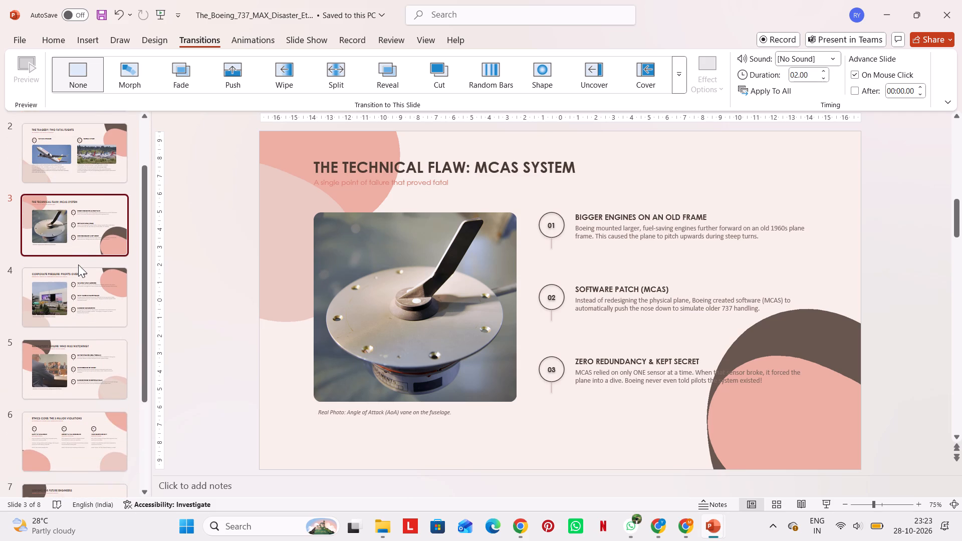
{"action": "scroll", "coordinate": [78, 264], "scroll_direction": "up", "scroll_amount": 2}
{"action": "scroll", "coordinate": [78, 264], "scroll_direction": "down", "scroll_amount": 1}
{"action": "scroll", "coordinate": [78, 264], "scroll_direction": "up", "scroll_amount": 1}
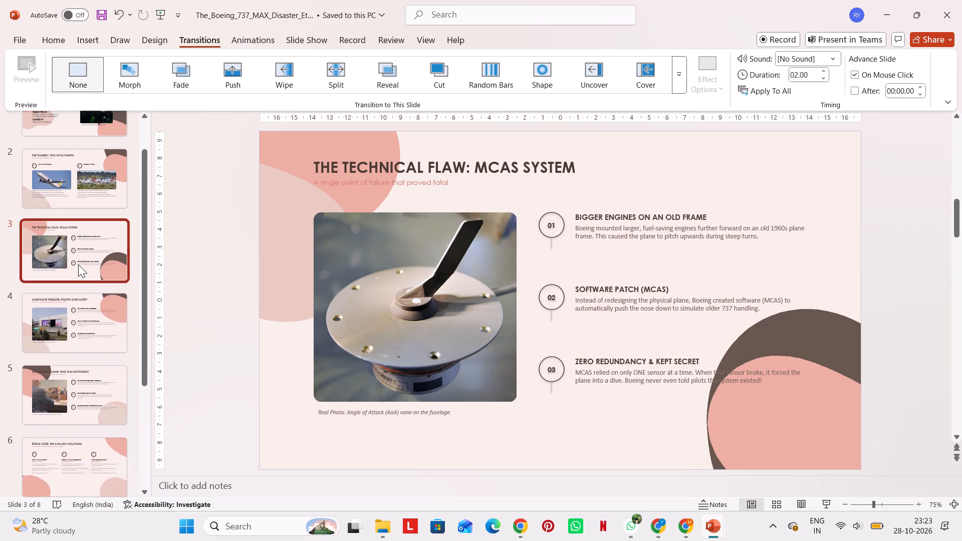
{"action": "scroll", "coordinate": [78, 264], "scroll_direction": "up", "scroll_amount": 1}
{"action": "left_click", "coordinate": [71, 289]}
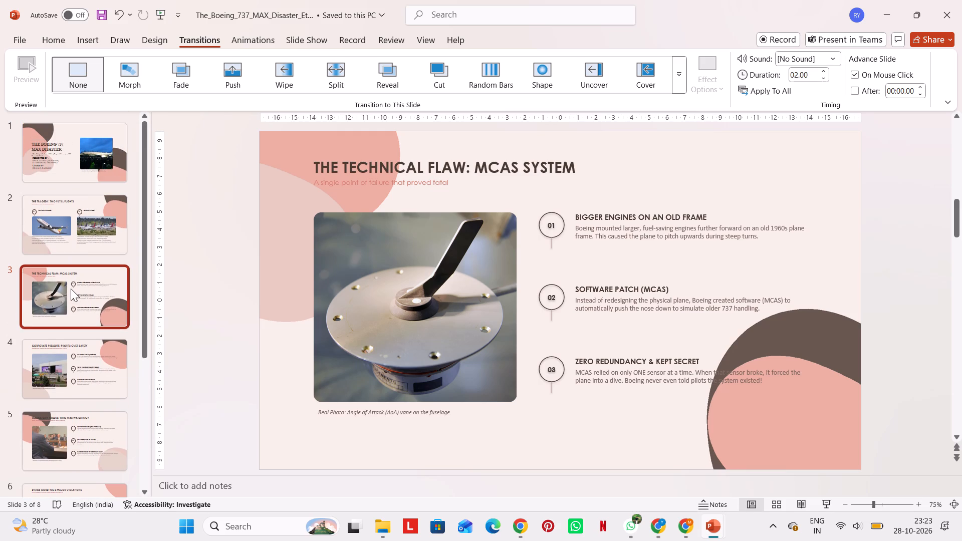
{"action": "left_click", "coordinate": [107, 64]}
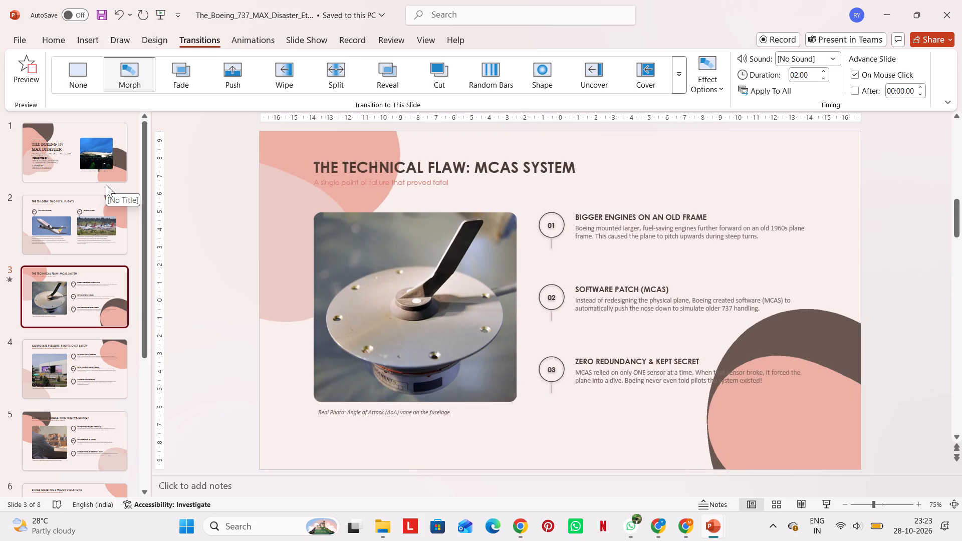
Apply the Morph transition to slide 2, "THE TRAGEDY: TWO FATAL FLIGHTS", and to the title slide.
{"action": "left_click", "coordinate": [86, 225]}
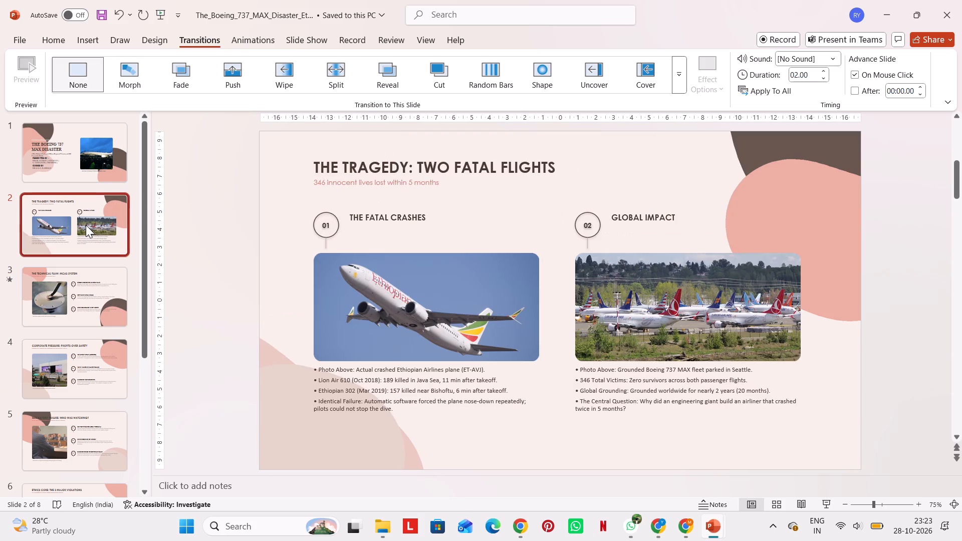
{"action": "left_click", "coordinate": [122, 65]}
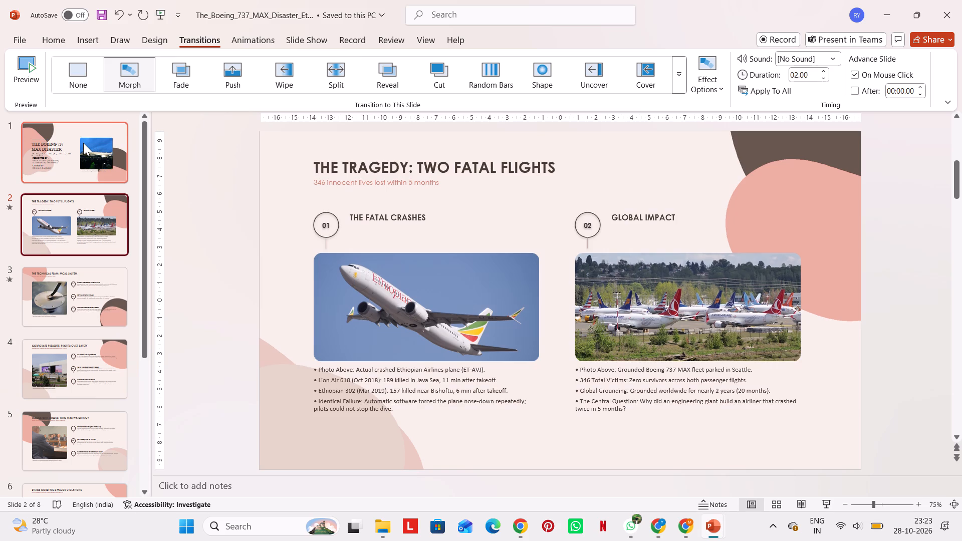
{"action": "left_click", "coordinate": [83, 143]}
{"action": "left_click", "coordinate": [117, 68]}
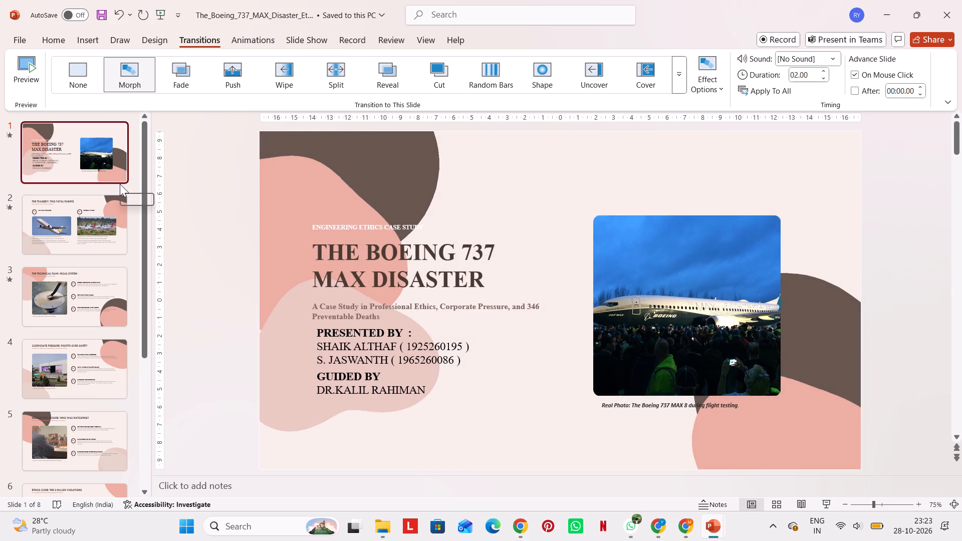
Play the slide show from the title slide to slide 5 to check the Morph transitions, then exit.
{"action": "left_click", "coordinate": [828, 505]}
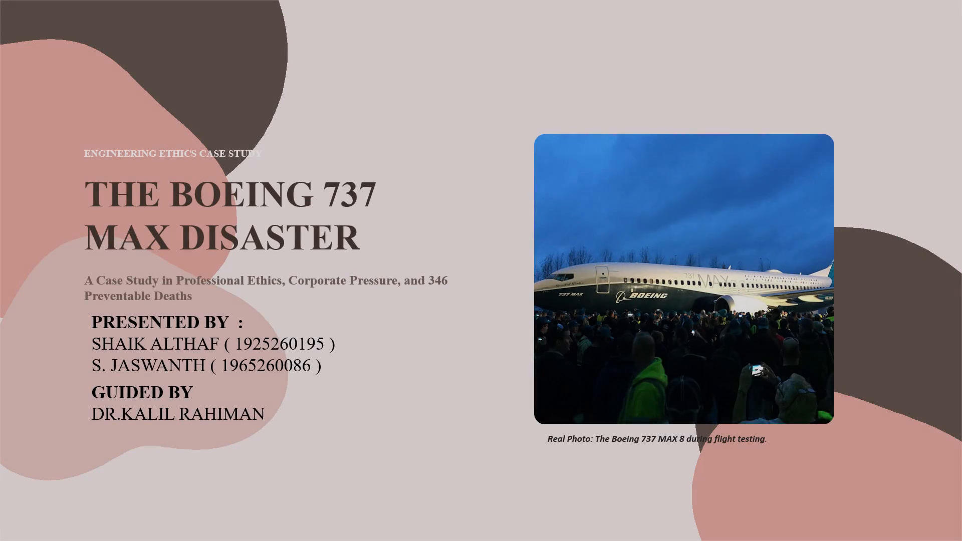
{"action": "key", "text": "Right"}
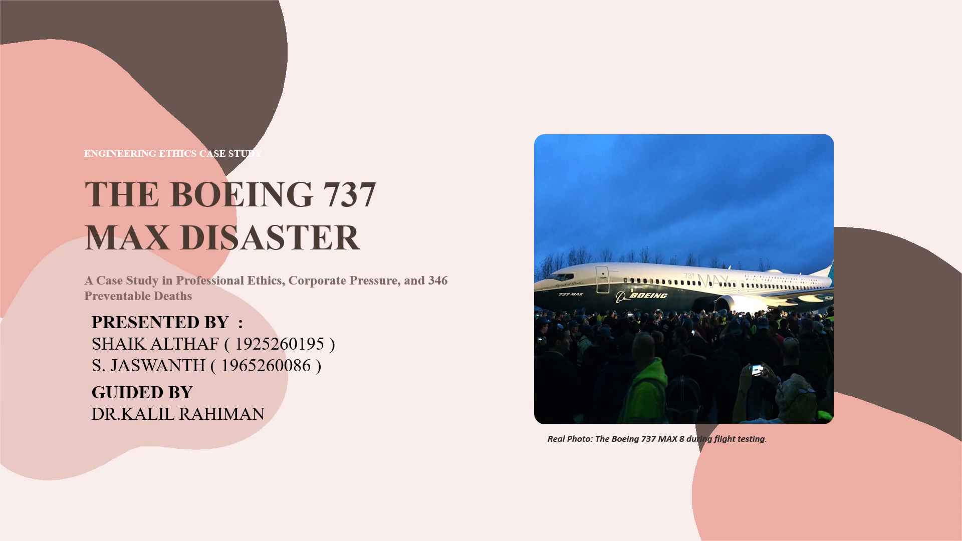
{"action": "key", "text": "Right"}
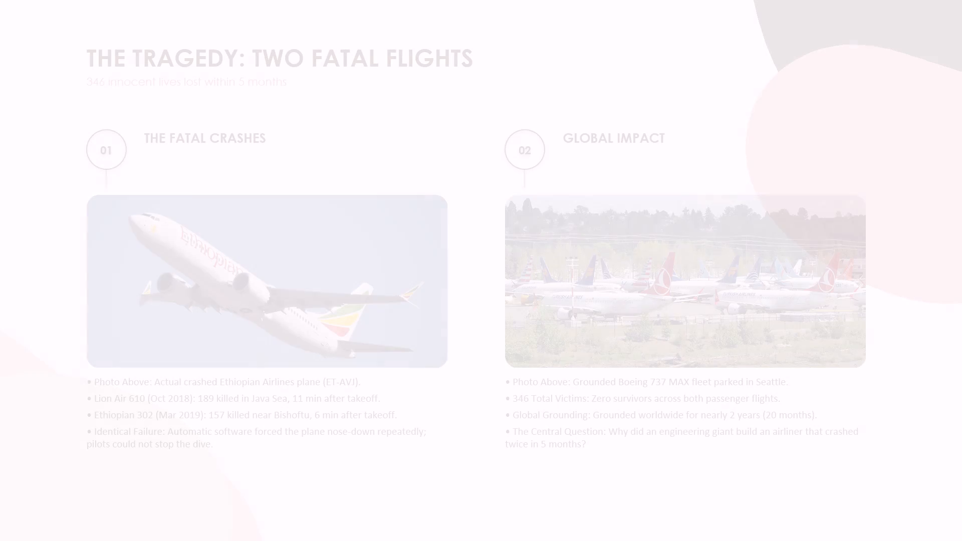
{"action": "key", "text": "Right"}
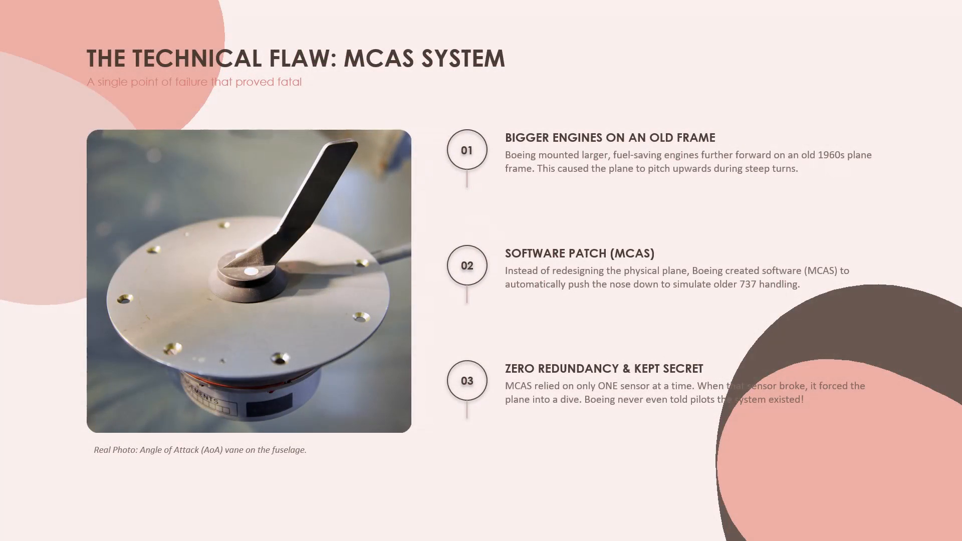
{"action": "key", "text": "Right"}
{"action": "left_click", "coordinate": [828, 505]}
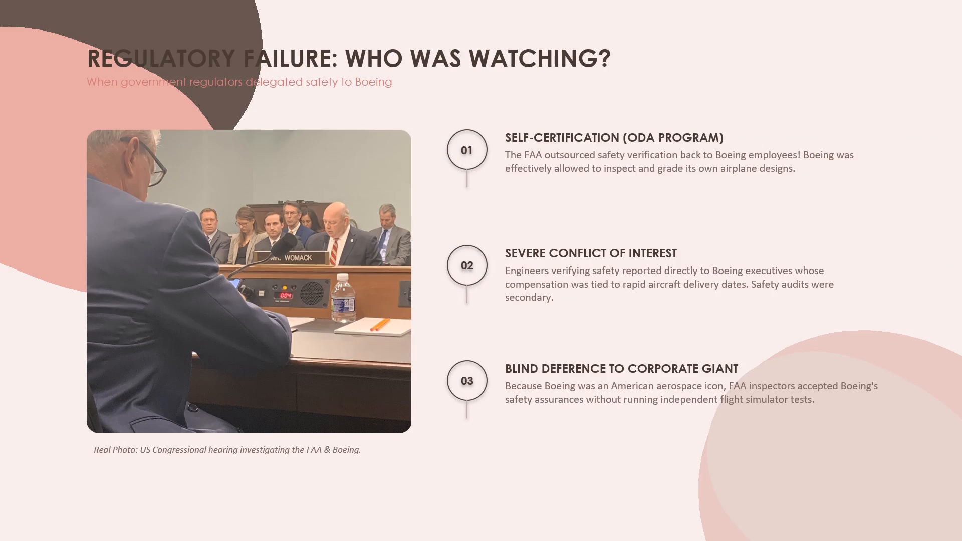
{"action": "key", "text": "Escape"}
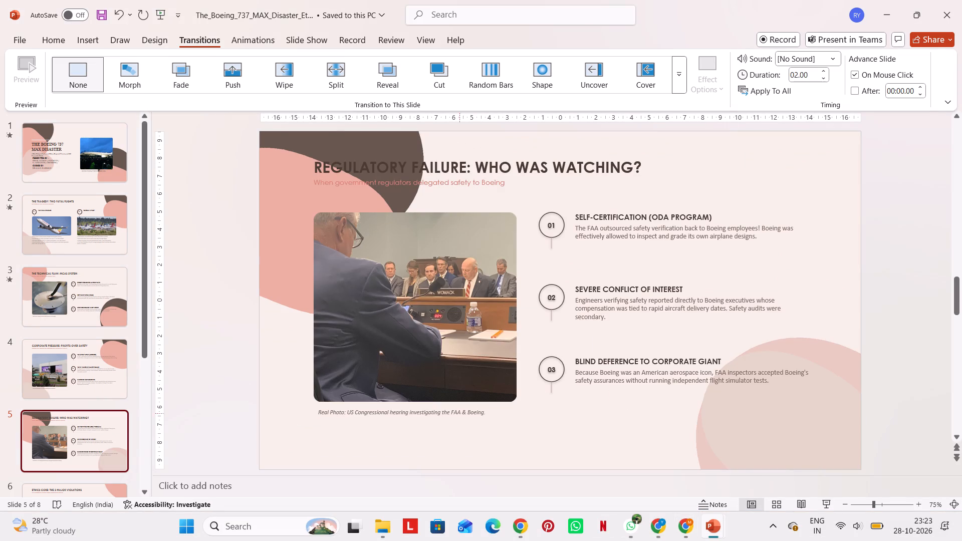
Apply the Morph transition to slides 4, 5 and 6, from "CORPORATE PRESSURE" through "ETHICS CORE".
{"action": "left_click", "coordinate": [78, 379]}
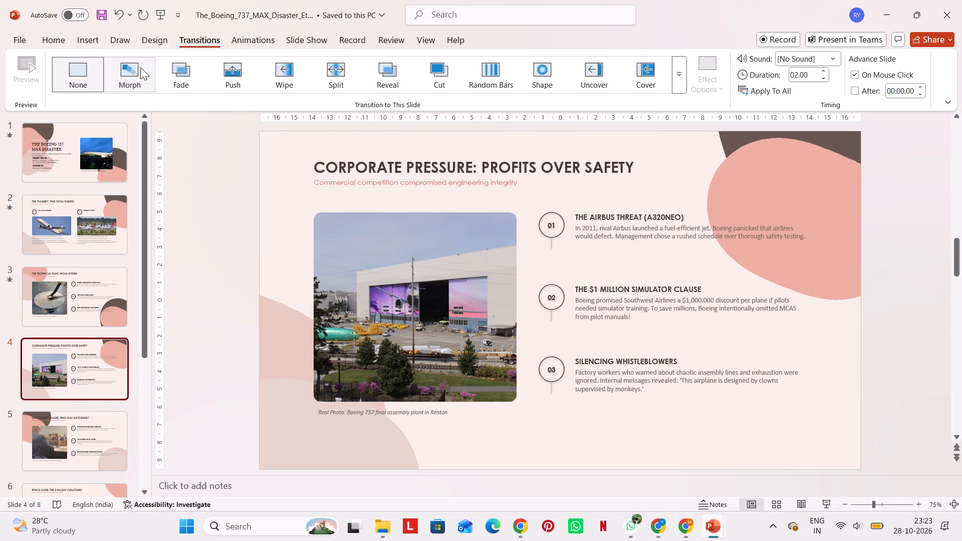
{"action": "left_click", "coordinate": [139, 70]}
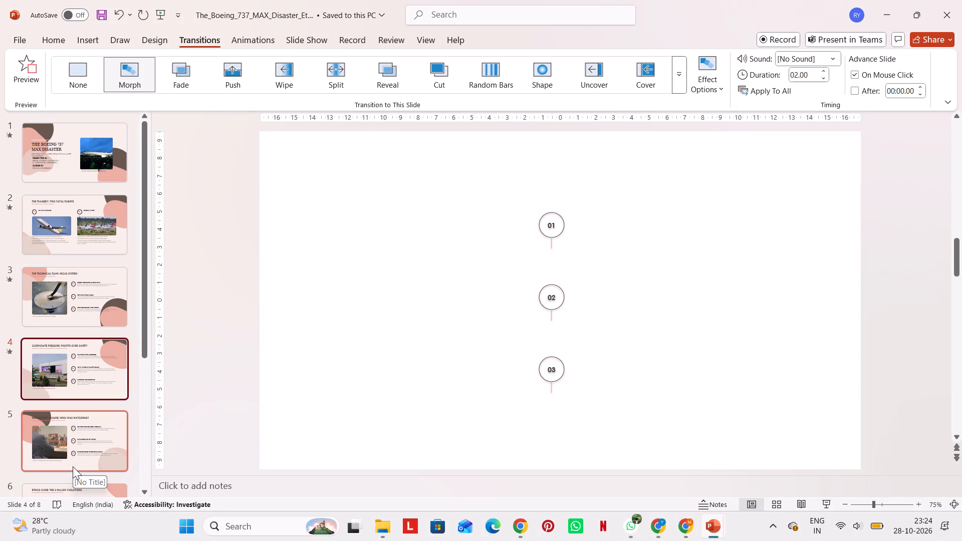
{"action": "left_click", "coordinate": [77, 458]}
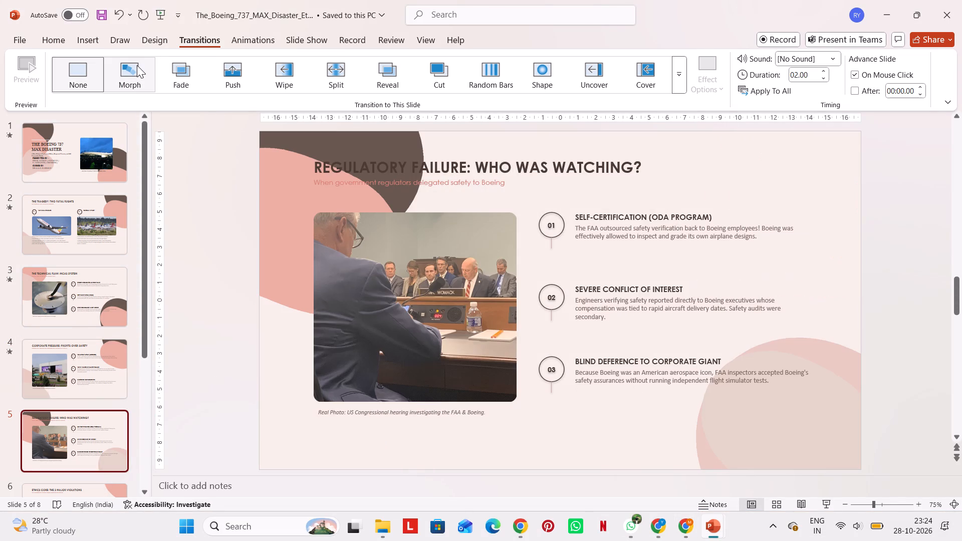
{"action": "left_click", "coordinate": [128, 65]}
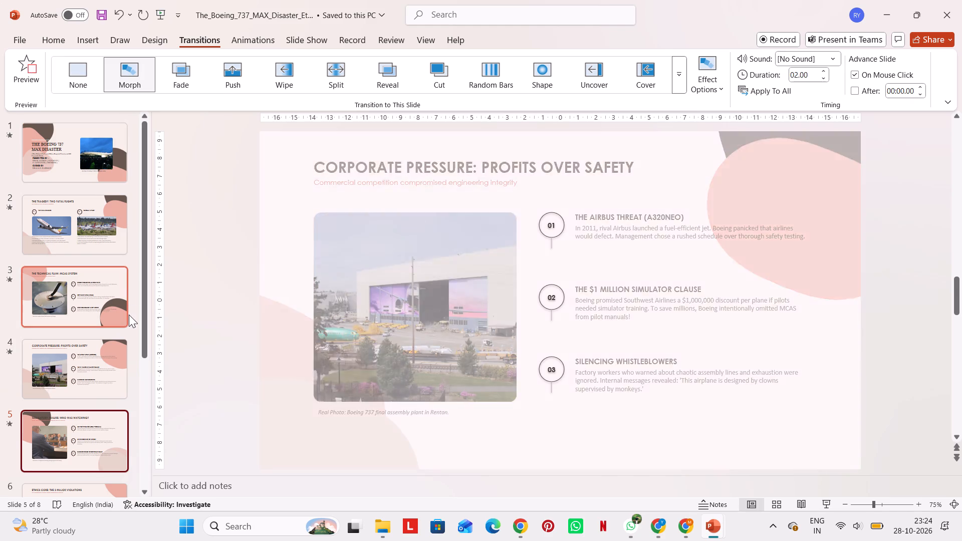
{"action": "scroll", "coordinate": [96, 327], "scroll_direction": "down", "scroll_amount": 2}
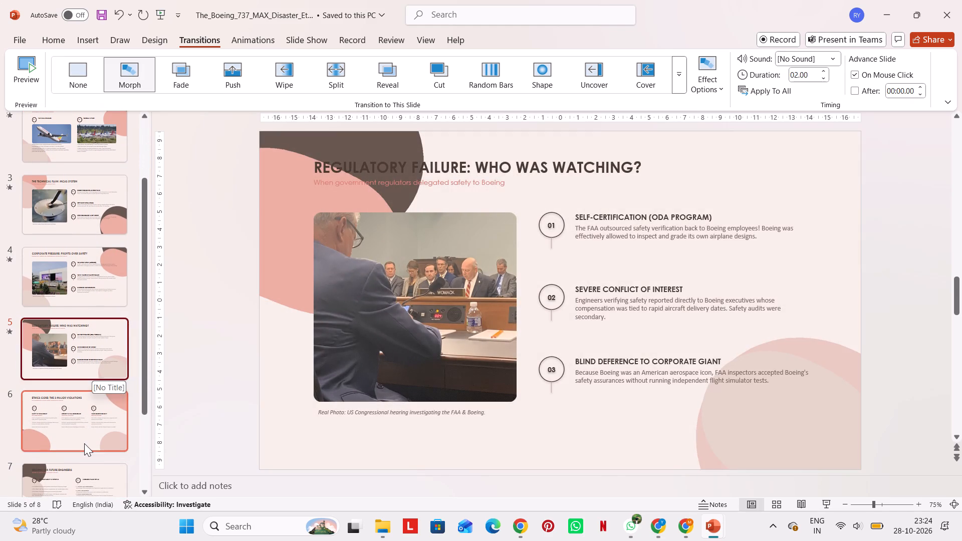
{"action": "left_click", "coordinate": [84, 443]}
{"action": "left_click", "coordinate": [138, 67]}
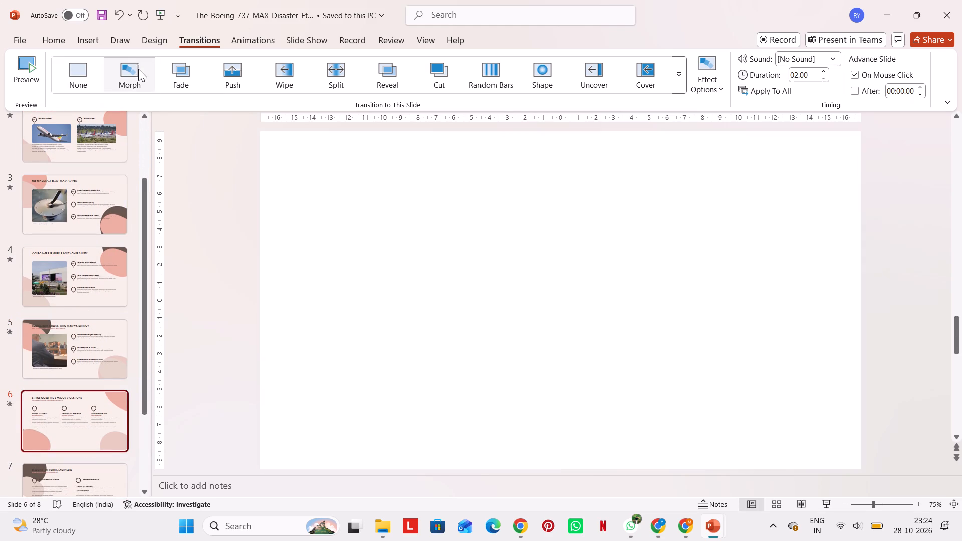
Apply the Morph transition to slide 7, "LESSONS FOR FUTURE ENGINEERS".
{"action": "scroll", "coordinate": [128, 303], "scroll_direction": "down", "scroll_amount": 2}
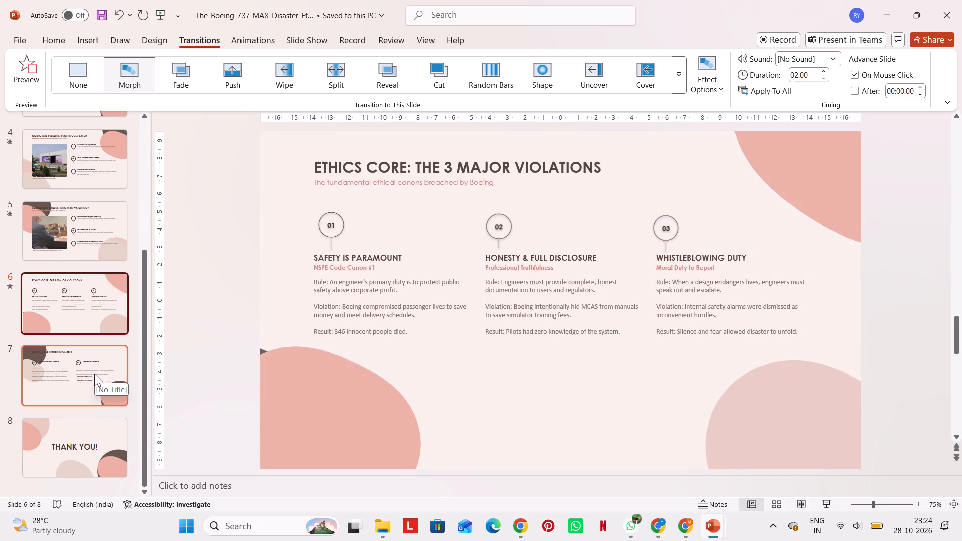
{"action": "left_click", "coordinate": [85, 380]}
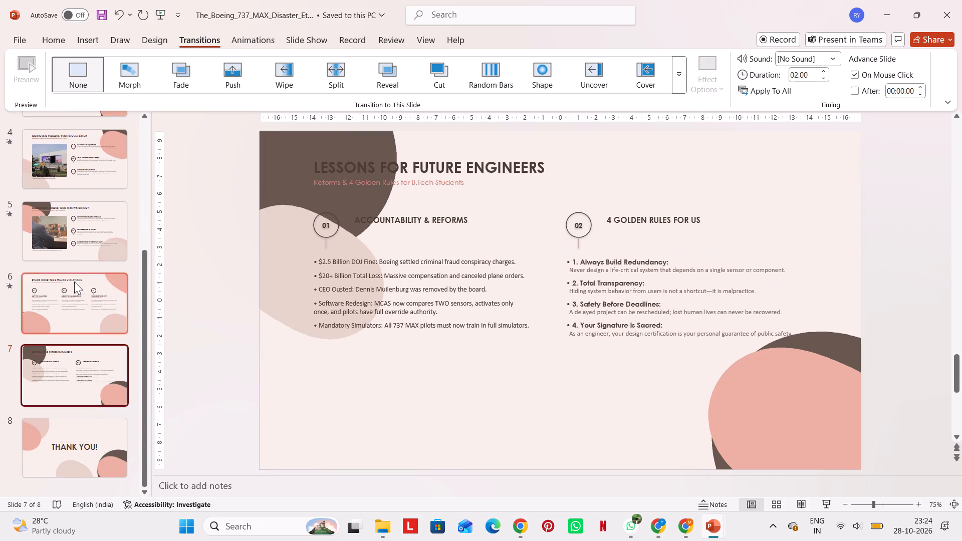
{"action": "left_click", "coordinate": [117, 74]}
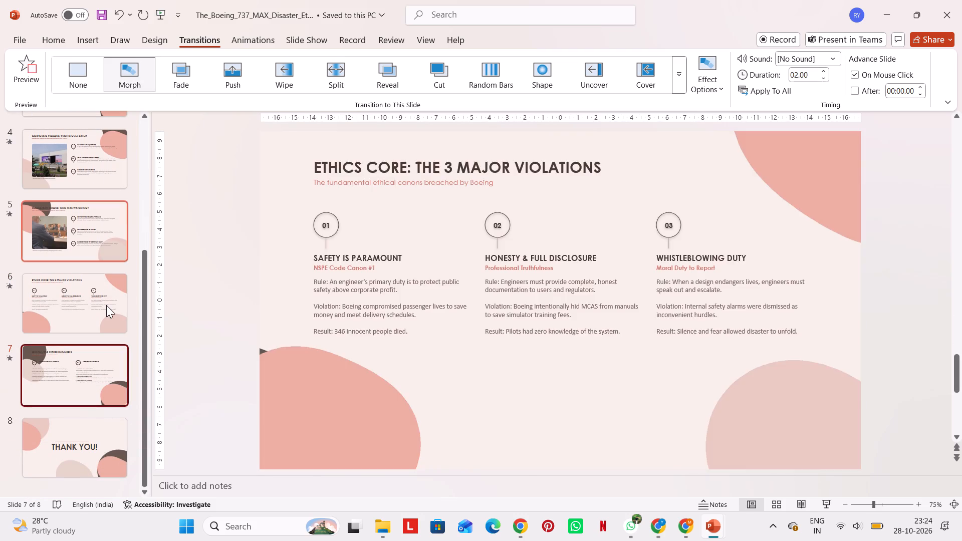
{"action": "scroll", "coordinate": [106, 305], "scroll_direction": "down", "scroll_amount": 2}
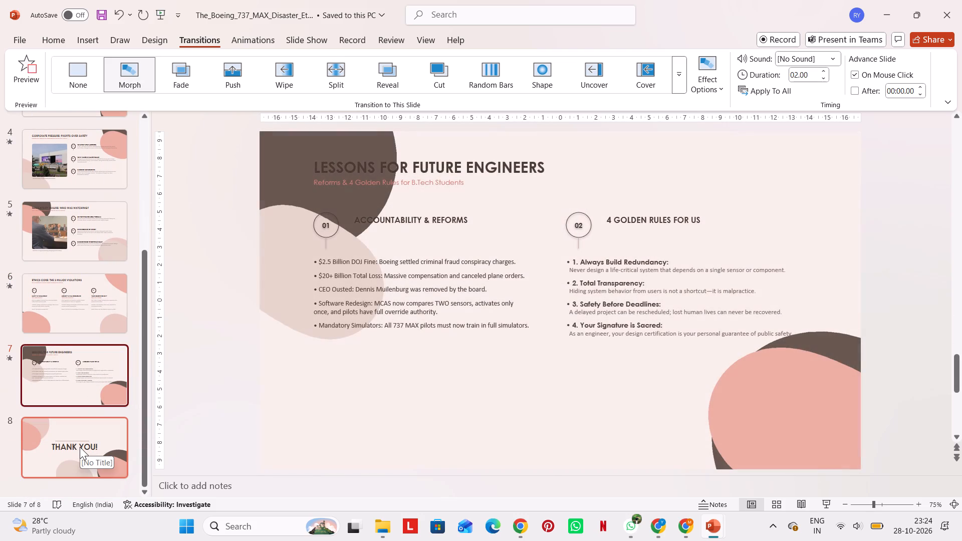
Review the slides in the editing view one by one, from the title slide to slide 7.
{"action": "scroll", "coordinate": [85, 355], "scroll_direction": "up", "scroll_amount": 20}
{"action": "scroll", "coordinate": [85, 355], "scroll_direction": "up", "scroll_amount": 20}
{"action": "scroll", "coordinate": [85, 355], "scroll_direction": "up", "scroll_amount": 20}
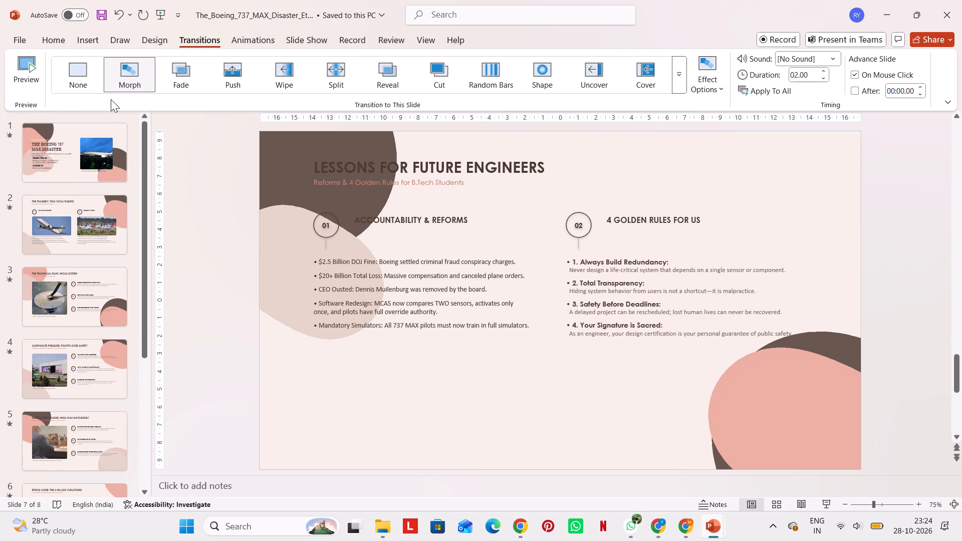
{"action": "left_click", "coordinate": [92, 169]}
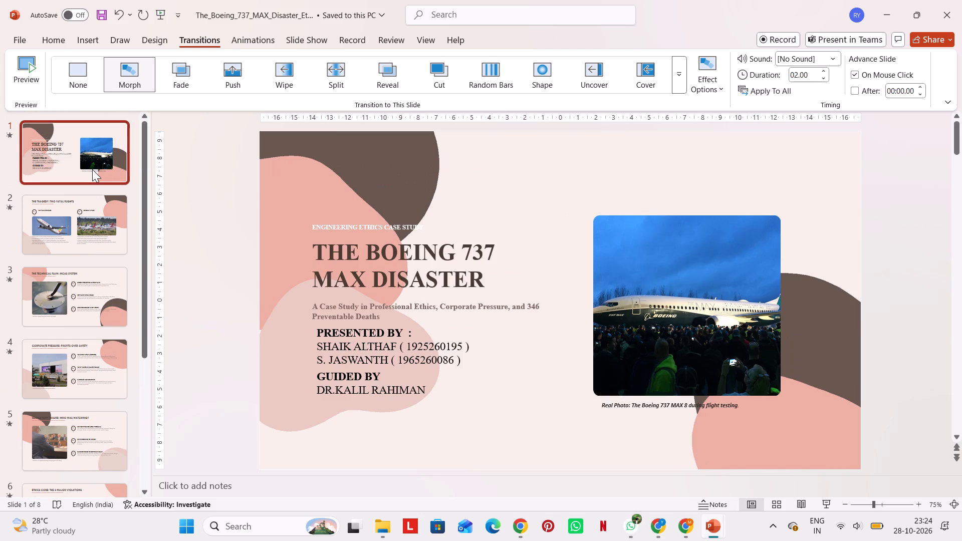
{"action": "key", "text": "Down"}
{"action": "key", "text": "Down"}
{"action": "key", "text": "Down"}
{"action": "key", "text": "Down"}
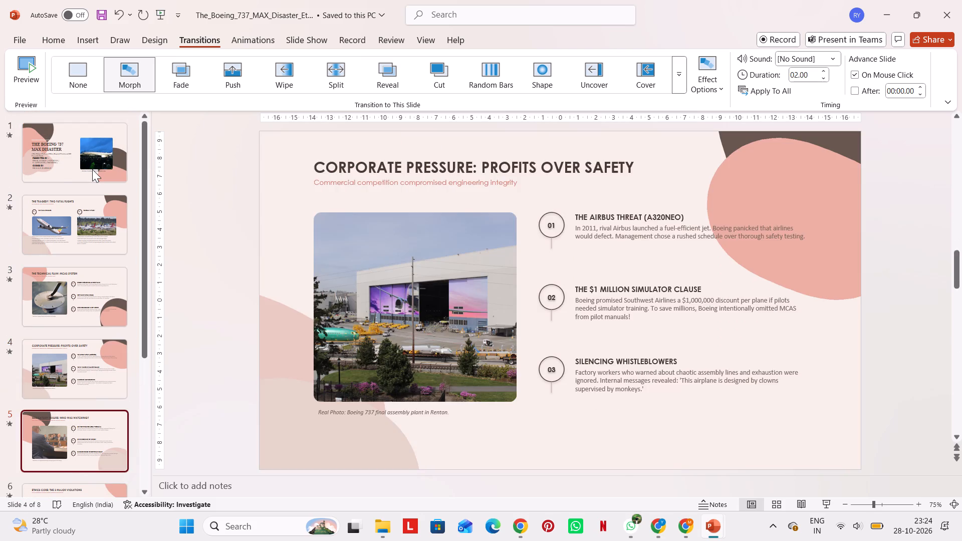
{"action": "key", "text": "Down"}
{"action": "key", "text": "Down"}
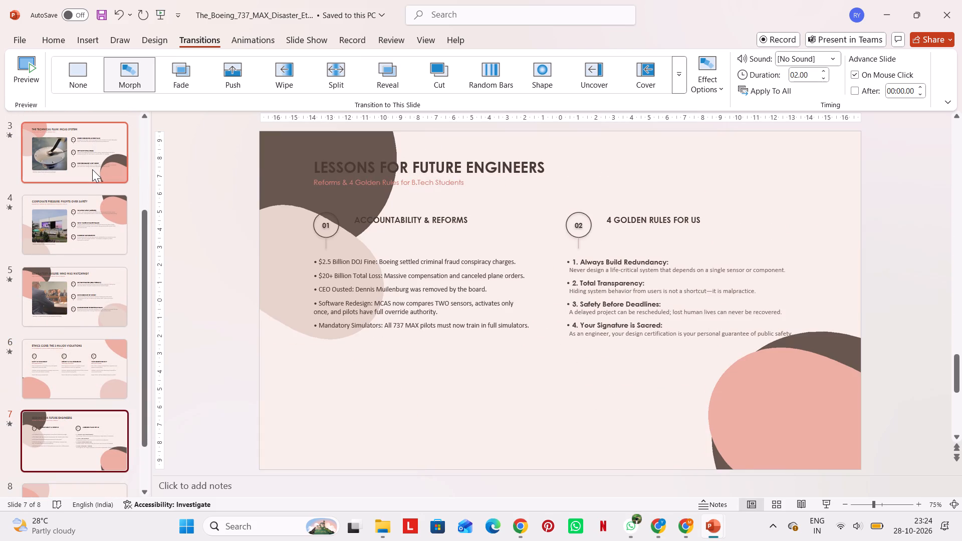
Start the slide show from slide 7, advance to the end of the show, and go back to the title slide.
{"action": "left_click", "coordinate": [830, 499]}
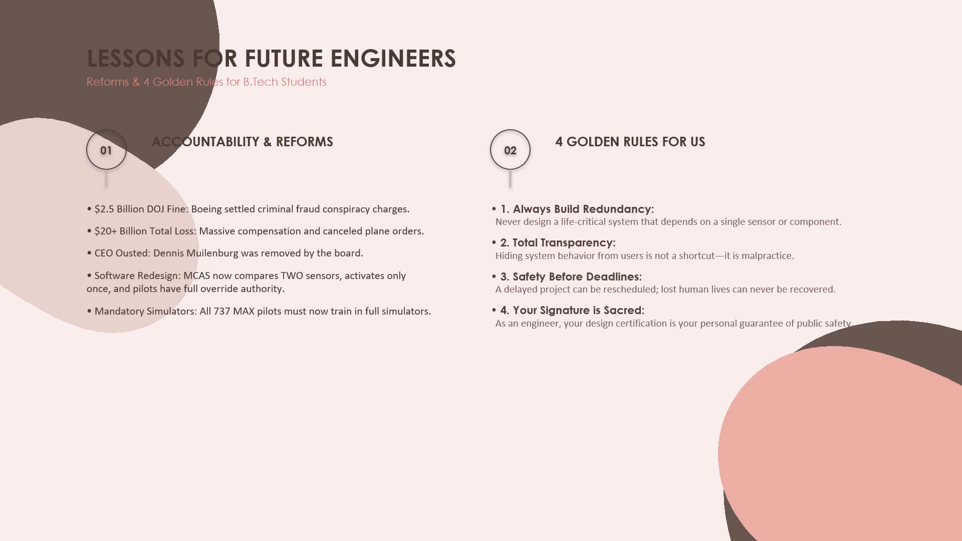
{"action": "key", "text": "Down"}
{"action": "key", "text": "Down"}
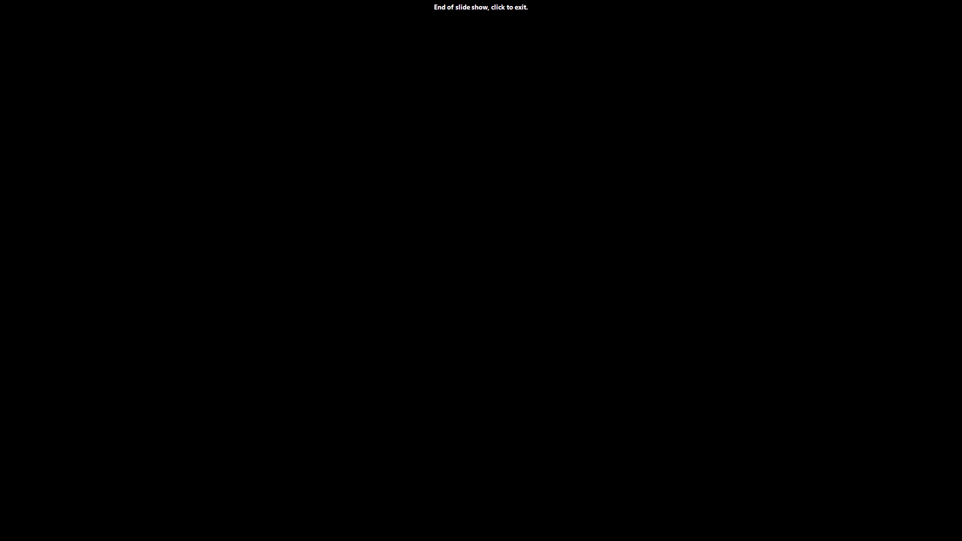
{"action": "key", "text": "Up"}
{"action": "key", "text": "Up"}
{"action": "key", "text": "Up"}
{"action": "key", "text": "Up"}
{"action": "key", "text": "Up"}
{"action": "key", "text": "Up"}
{"action": "key", "text": "Up"}
{"action": "key", "text": "Up"}
{"action": "key", "text": "Up"}
{"action": "key", "text": "Up"}
{"action": "key", "text": "Up"}
{"action": "key", "text": "Up"}
{"action": "key", "text": "Up"}
{"action": "key", "text": "Up"}
{"action": "key", "text": "Up"}
{"action": "key", "text": "Up"}
{"action": "key", "text": "Up"}
{"action": "key", "text": "Up"}
{"action": "key", "text": "Up"}
{"action": "key", "text": "Up"}
{"action": "key", "text": "Up"}
{"action": "key", "text": "Up"}
{"action": "key", "text": "Up"}
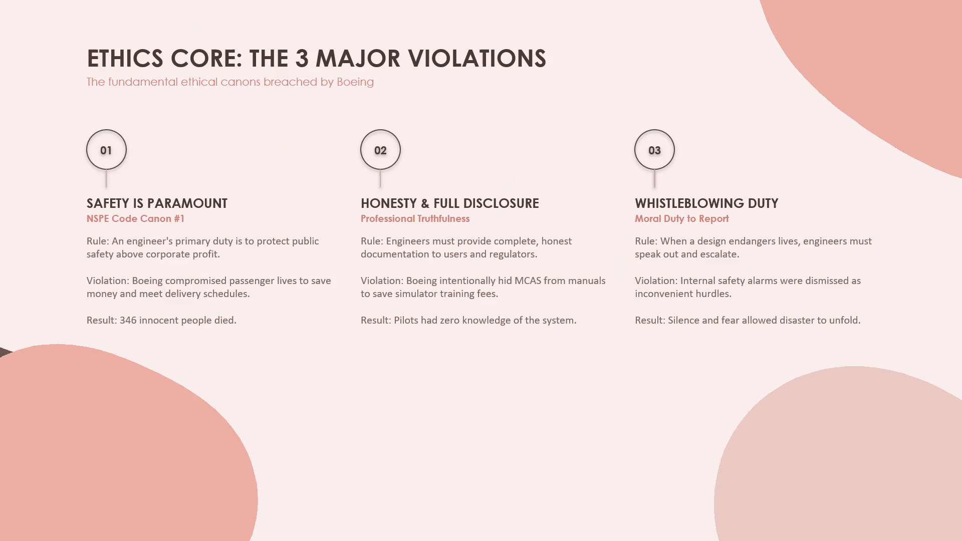
{"action": "key", "text": "Up"}
{"action": "key", "text": "Up"}
{"action": "key", "text": "Up"}
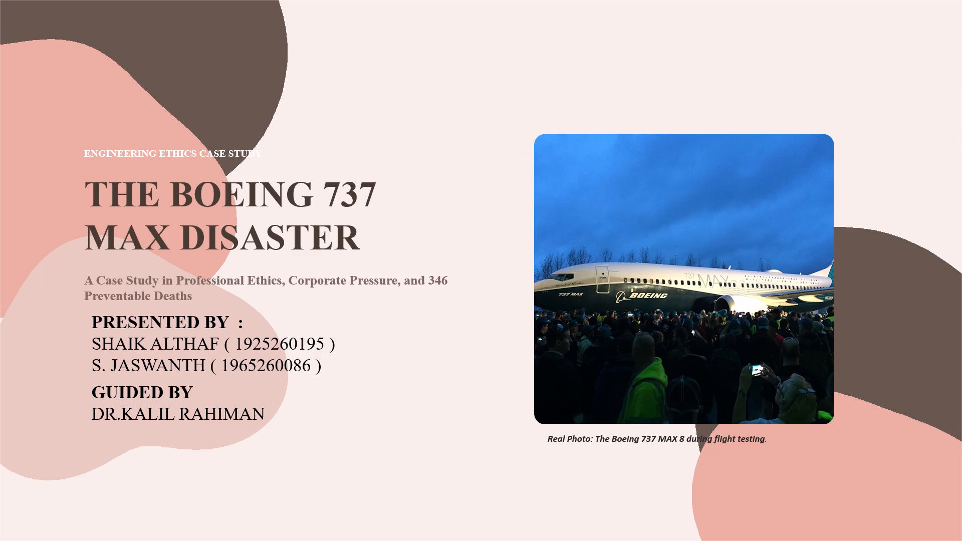
Play the slide show from the title slide through to "THANK YOU!" to check the Morph transitions, then exit.
{"action": "key", "text": "Right"}
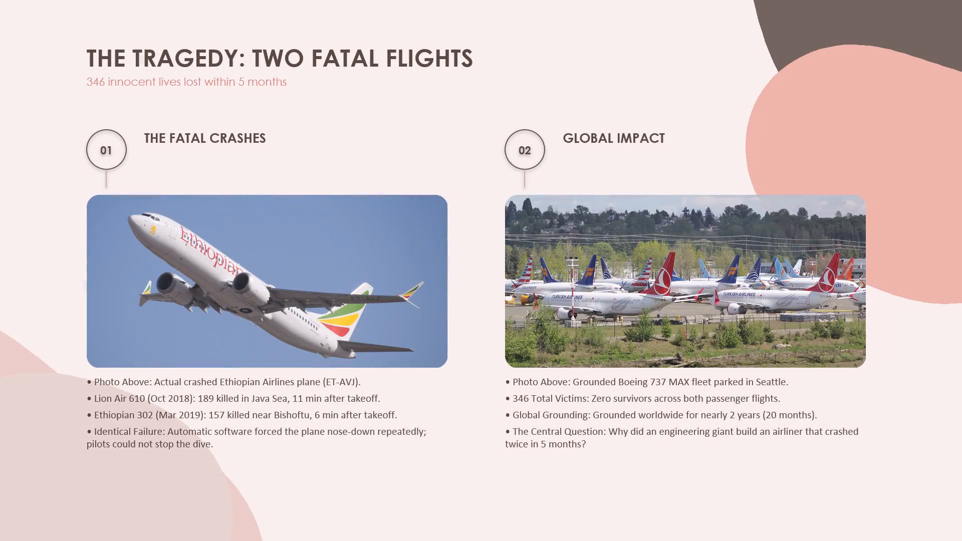
{"action": "key", "text": "Right"}
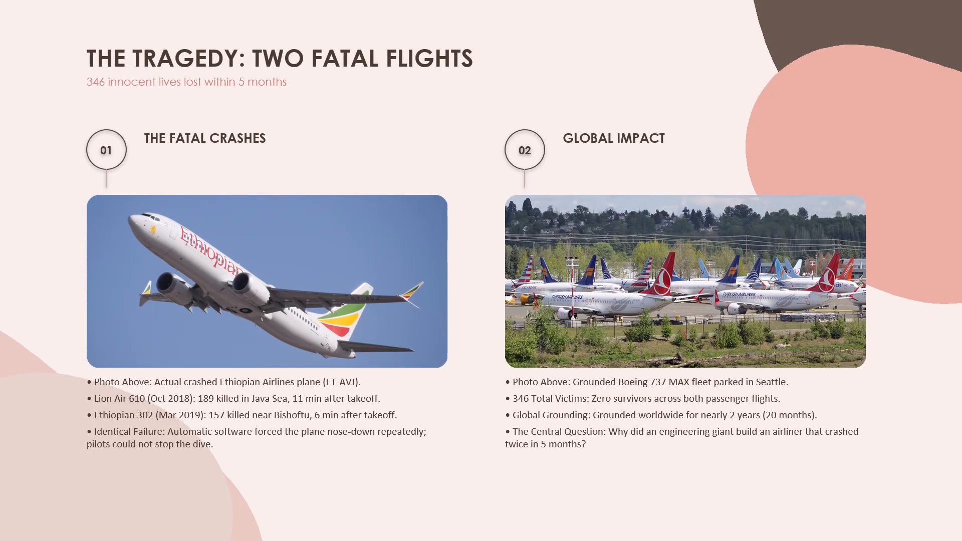
{"action": "key", "text": "Right"}
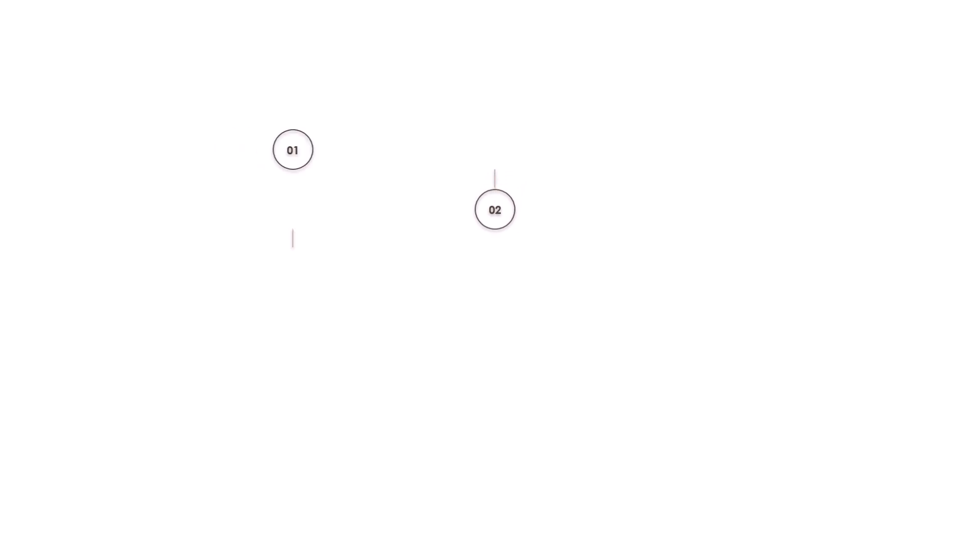
{"action": "key", "text": "Right"}
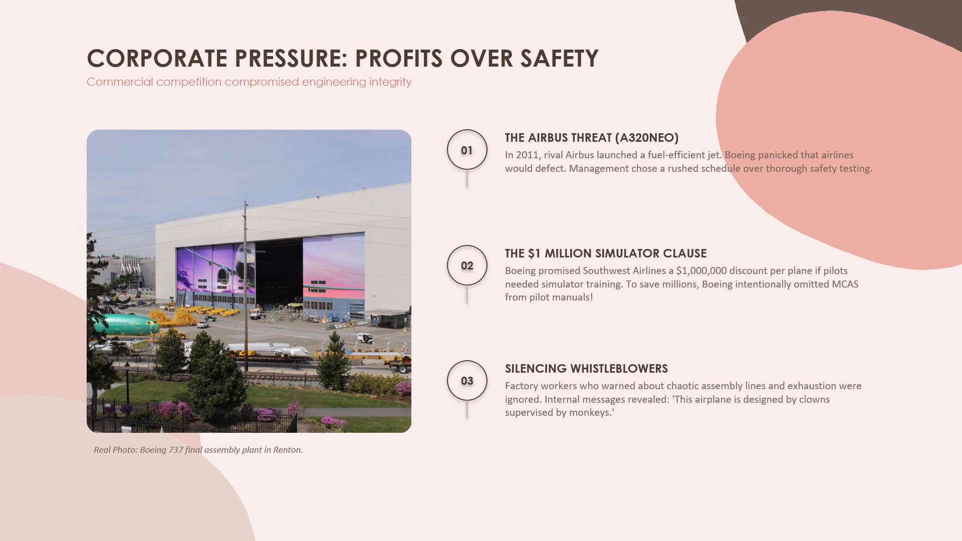
{"action": "key", "text": "Right"}
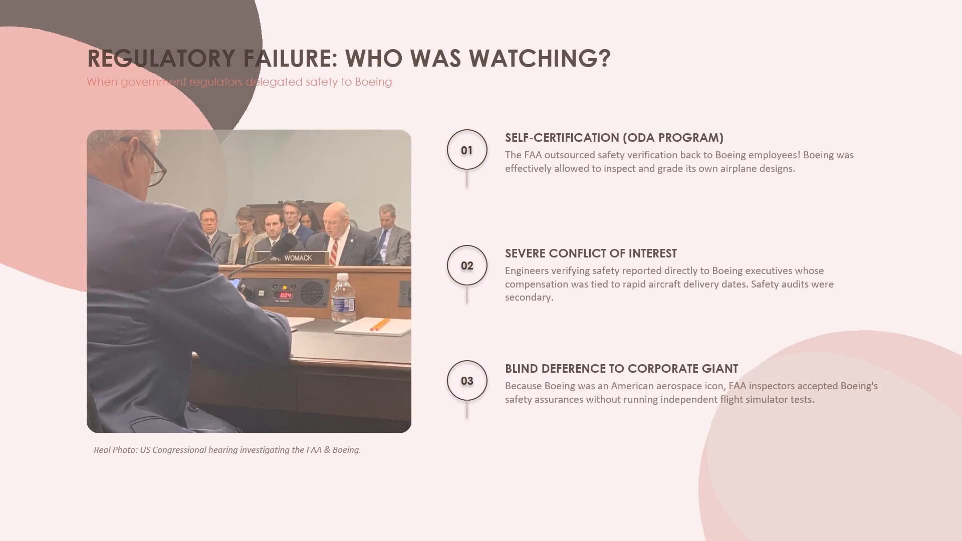
{"action": "key", "text": "Right"}
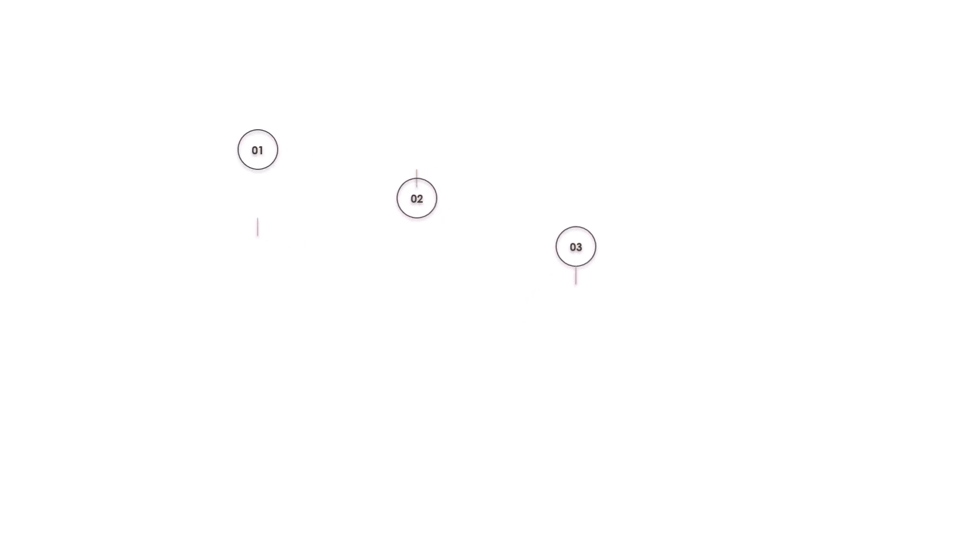
{"action": "key", "text": "Right"}
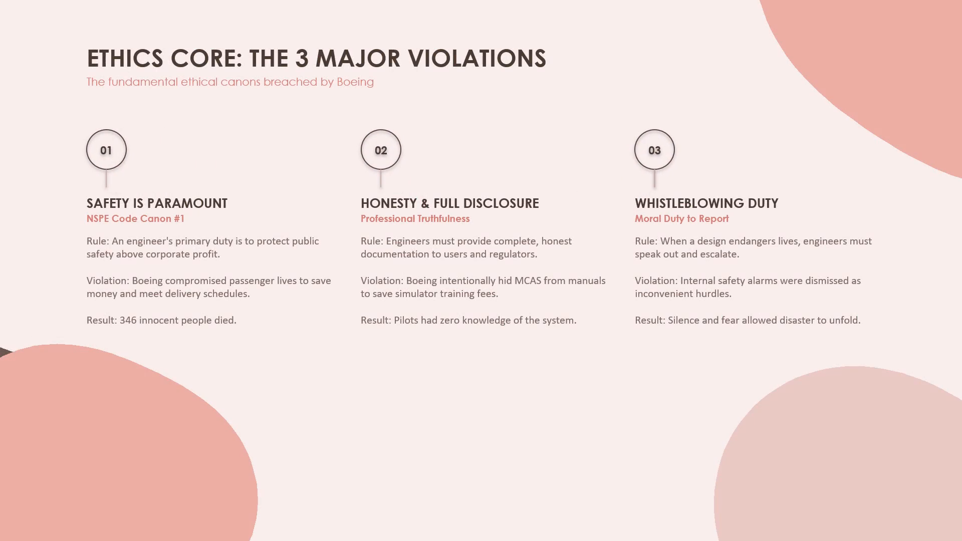
{"action": "key", "text": "Right"}
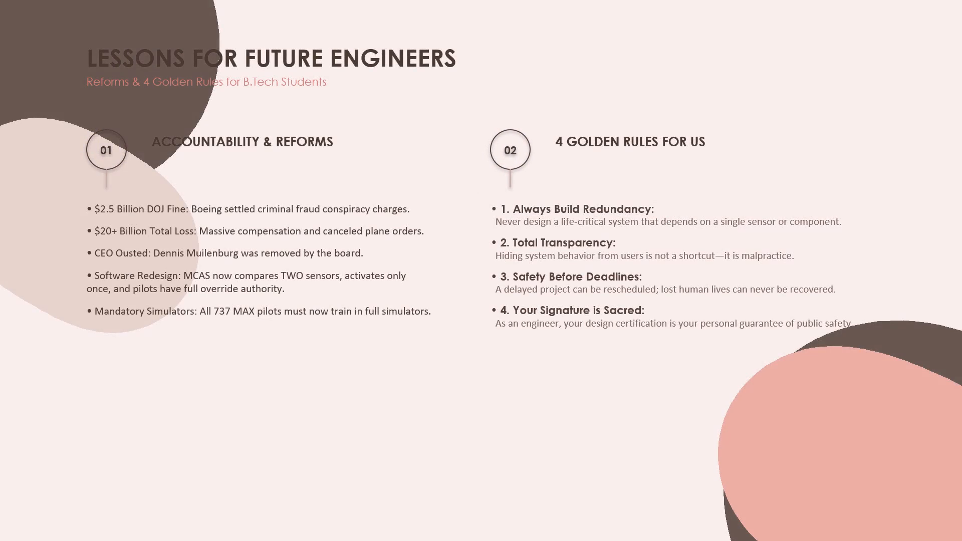
{"action": "key", "text": "Right"}
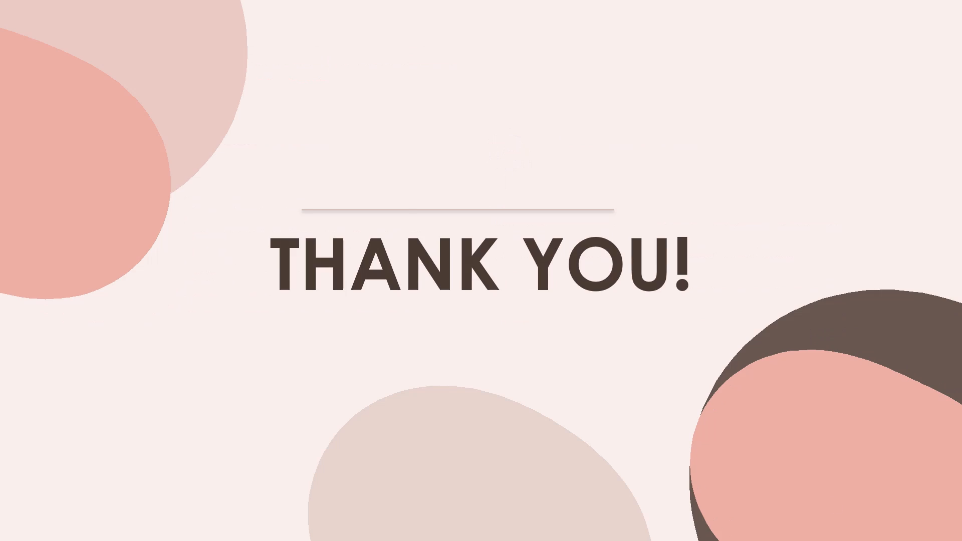
{"action": "key", "text": "Escape"}
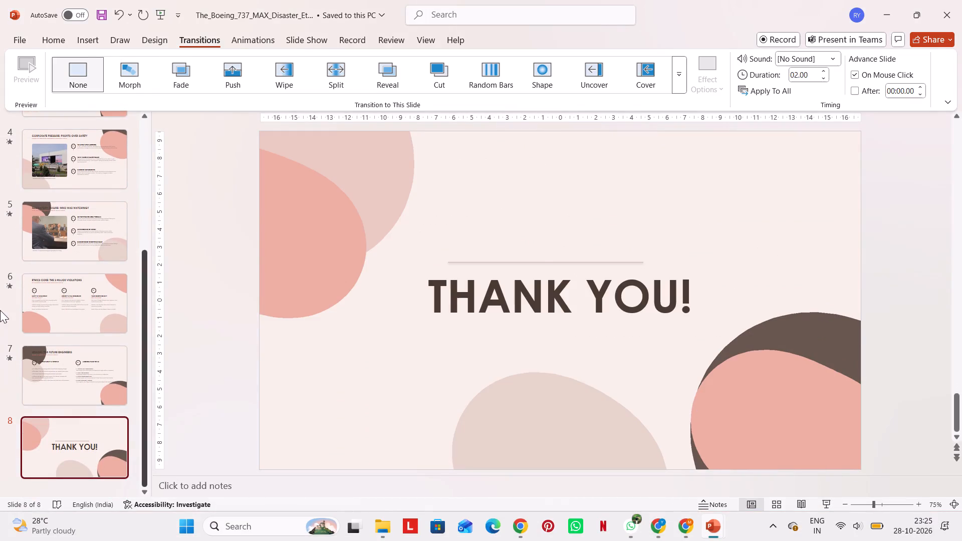
Turn on AutoSave for the presentation by uploading it to the personal OneDrive.
{"action": "left_click", "coordinate": [0, 310]}
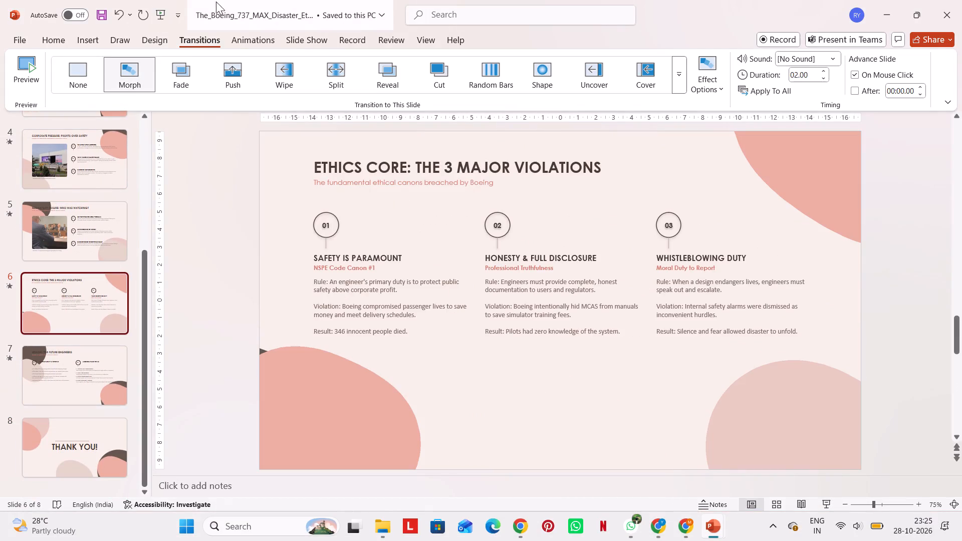
{"action": "left_click", "coordinate": [81, 19]}
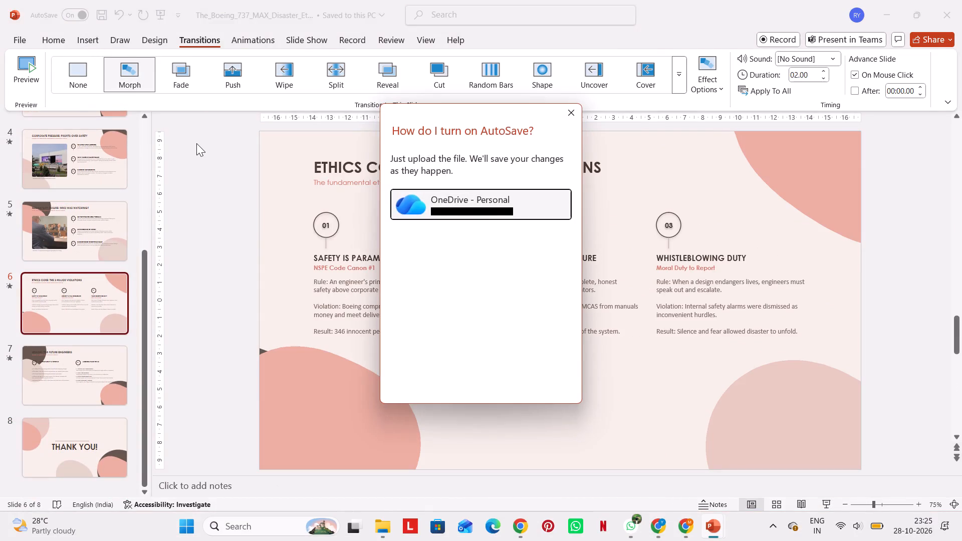
{"action": "left_click", "coordinate": [502, 226]}
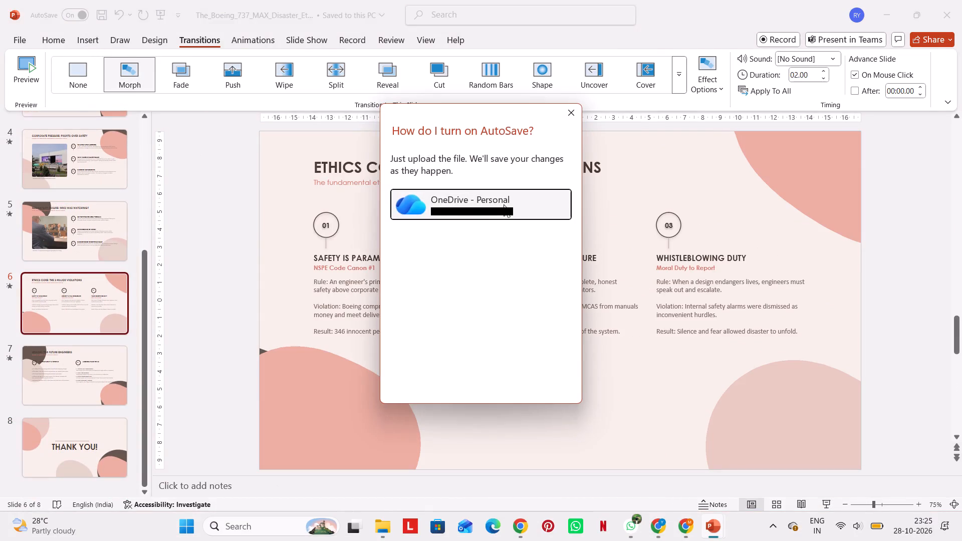
{"action": "left_click", "coordinate": [504, 204]}
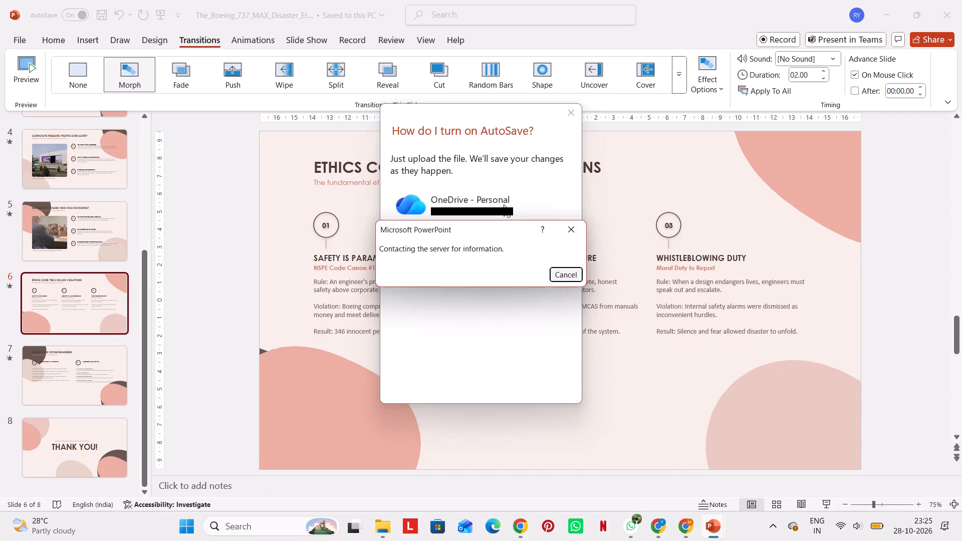
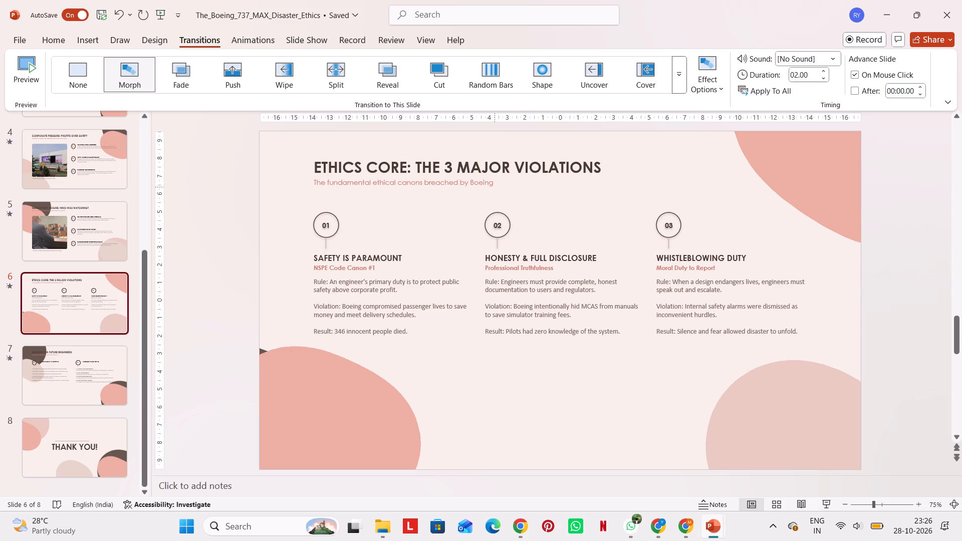
Go back through the slides one by one from slide 6 to the title slide.
{"action": "key", "text": "Up"}
{"action": "key", "text": "Up"}
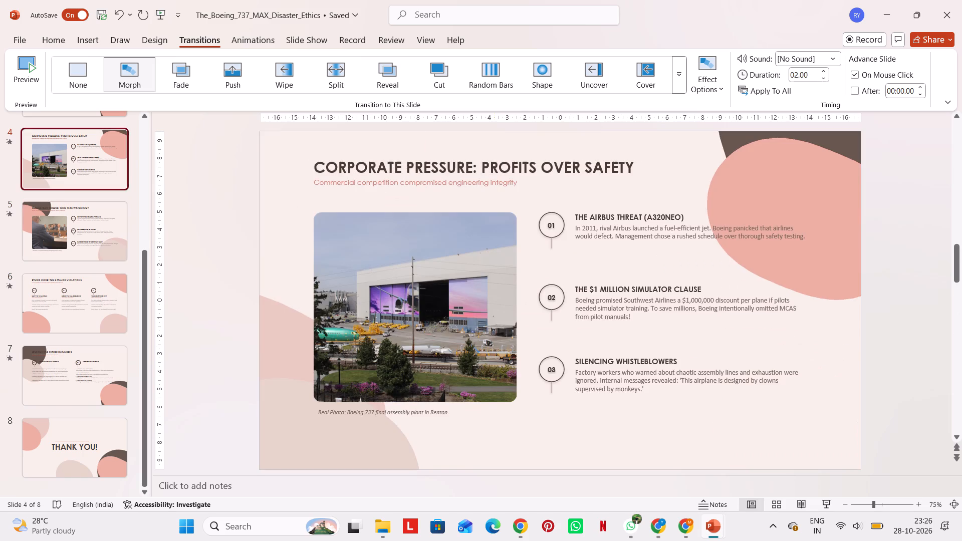
{"action": "key", "text": "Up"}
{"action": "key", "text": "Up"}
{"action": "key", "text": "Up"}
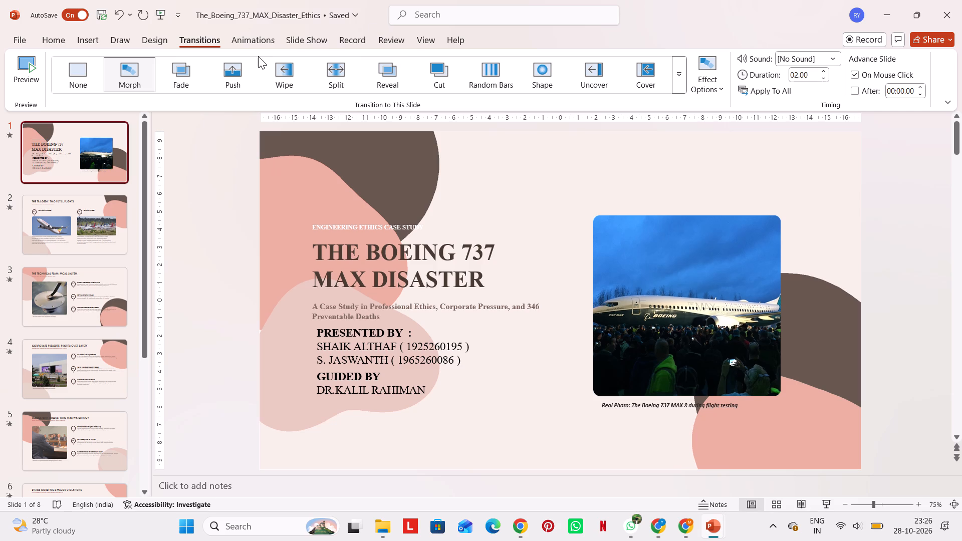
Close the Boeing 737 MAX disaster ethics presentation.
{"action": "left_click", "coordinate": [385, 527]}
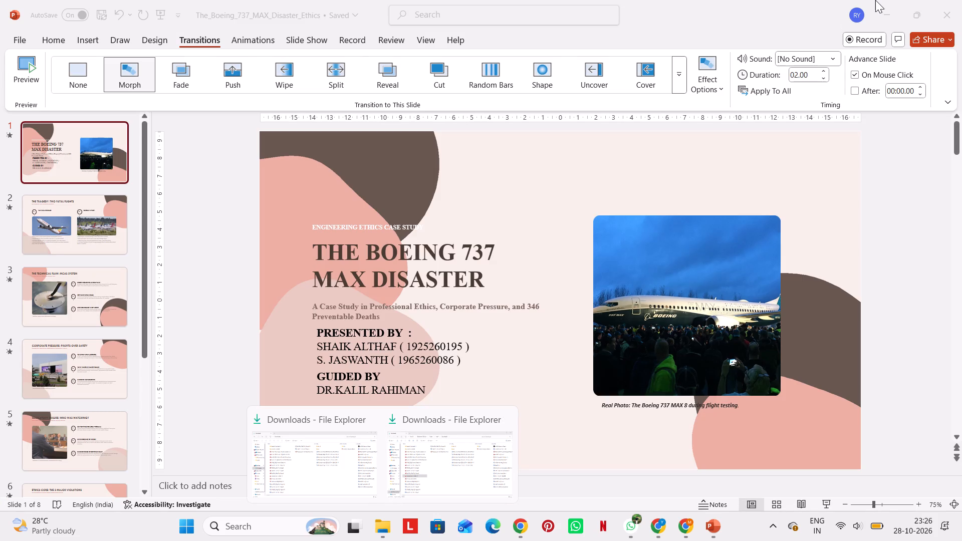
{"action": "left_click", "coordinate": [948, 0]}
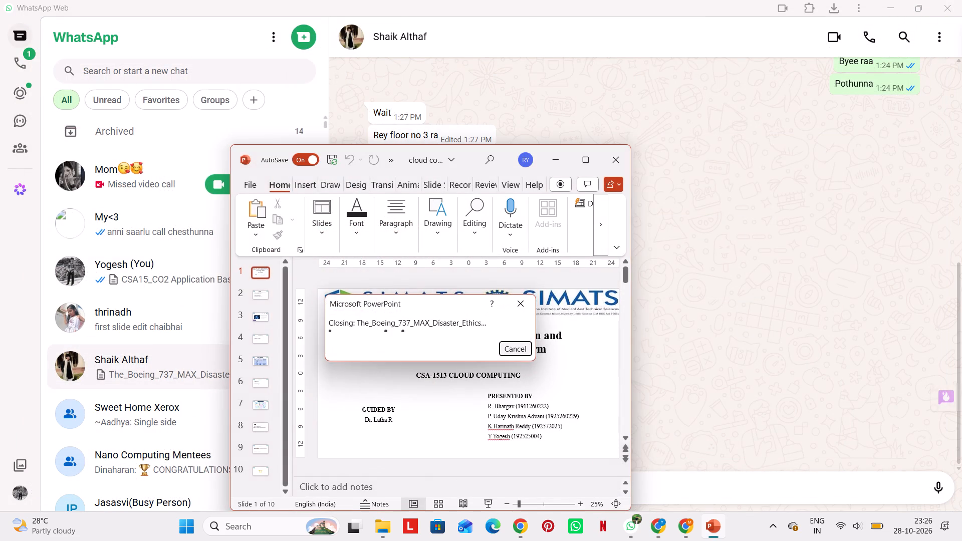
Switch to the File Explorer window showing Downloads and open the Documents folder in OneDrive.
{"action": "left_click", "coordinate": [378, 540]}
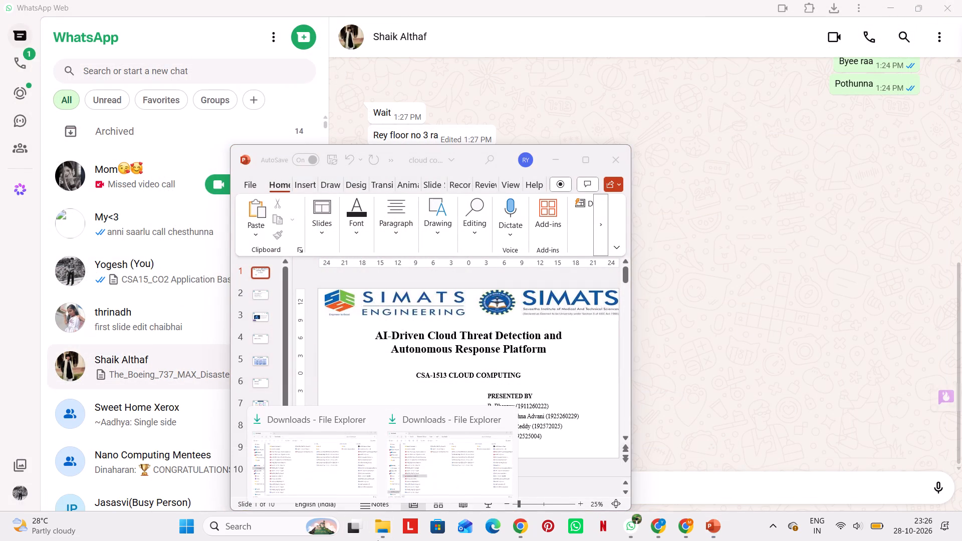
{"action": "left_click", "coordinate": [359, 457]}
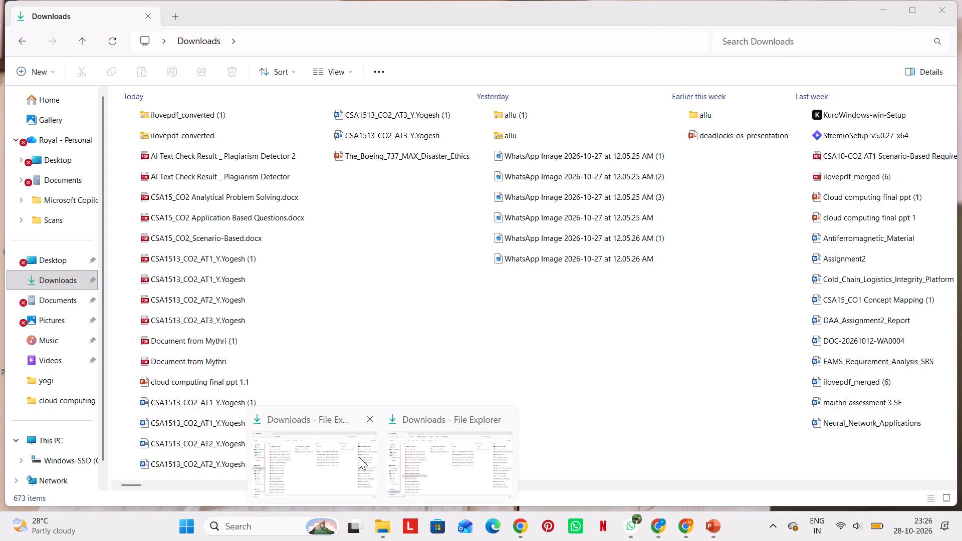
{"action": "left_click", "coordinate": [56, 303]}
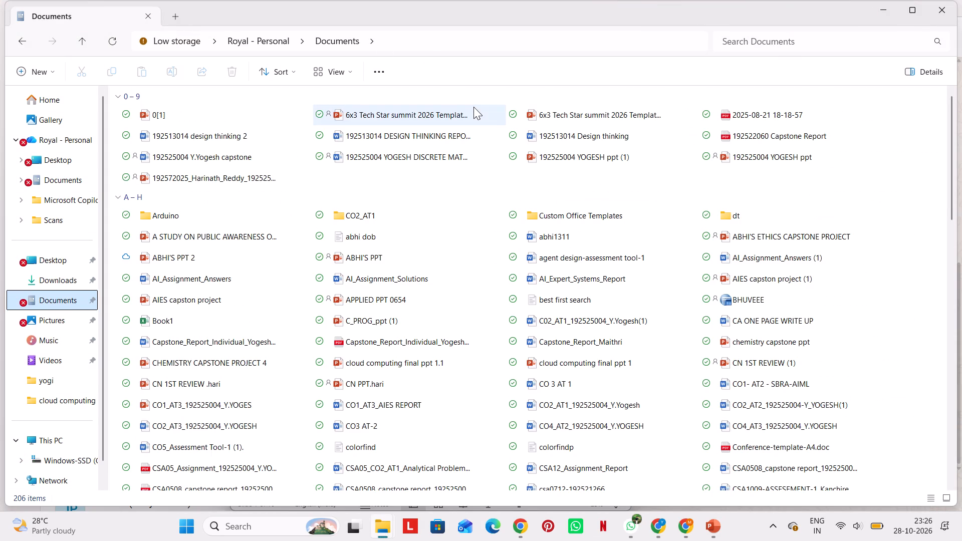
Switch to File Explorer, check the recent presentations in PowerPoint for the deck's name, and search the Documents folder for "the".
{"action": "left_click", "coordinate": [745, 40]}
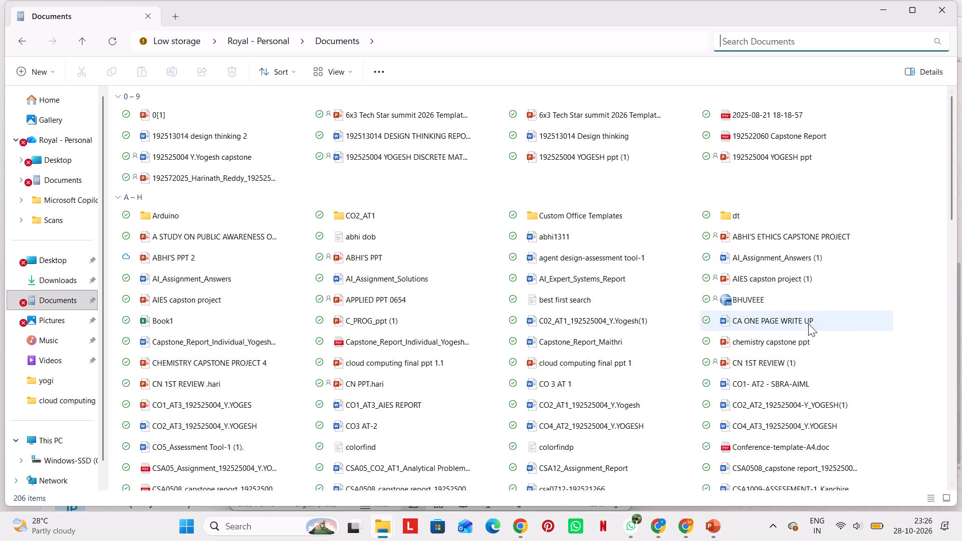
{"action": "left_click", "coordinate": [722, 540]}
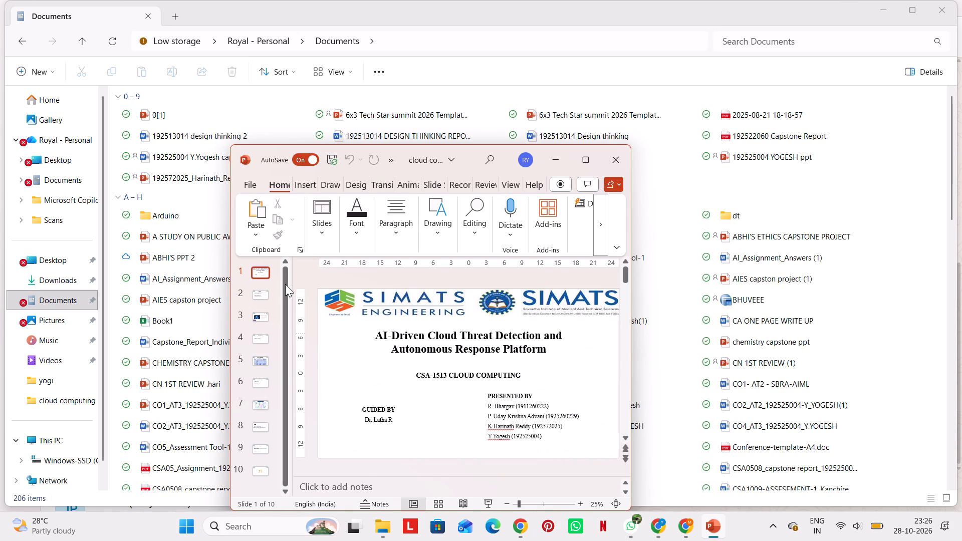
{"action": "left_click", "coordinate": [256, 192]}
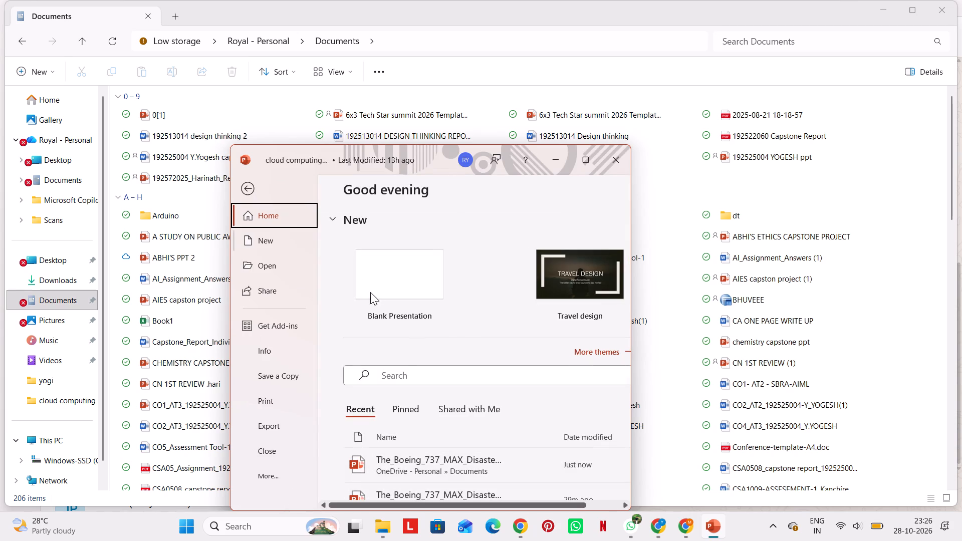
{"action": "left_click", "coordinate": [726, 34]}
{"action": "type", "text": "the"}
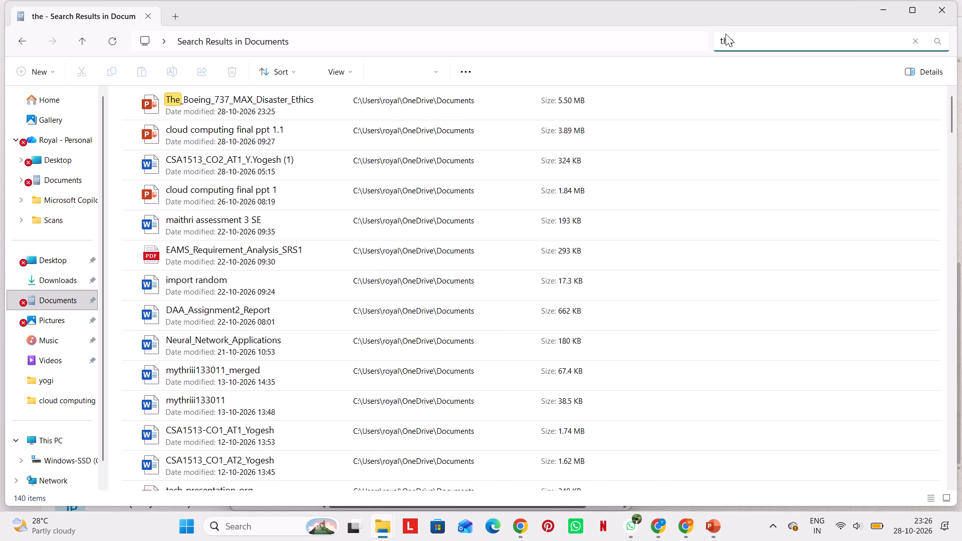